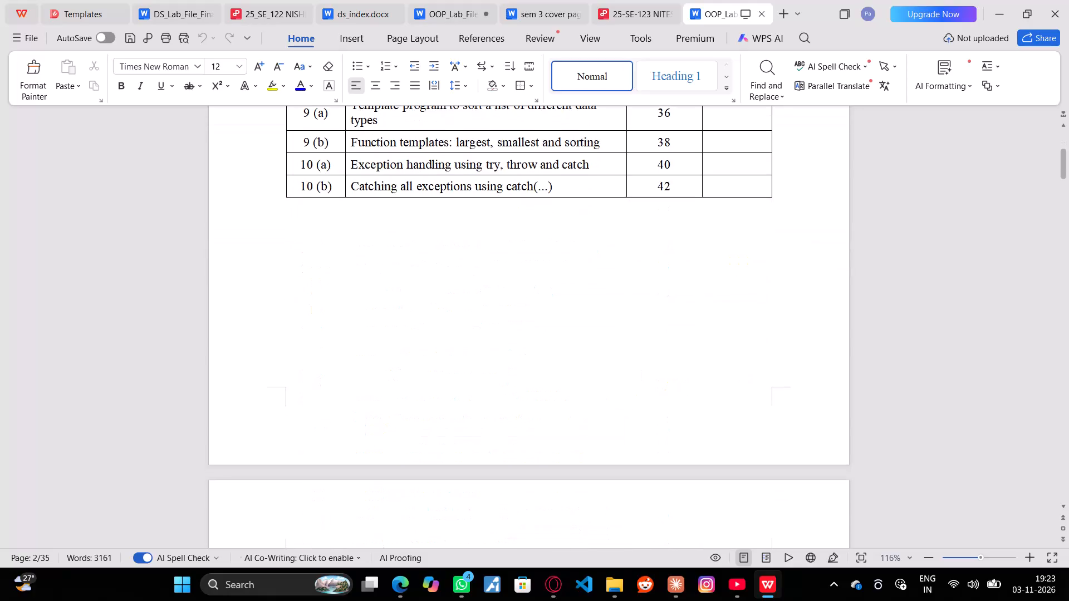
Review the whole OOP lab file, from the index through the Experiment 10 pages and back to the cover page.
{"action": "scroll", "coordinate": [595, 260], "scroll_direction": "down", "scroll_amount": 1}
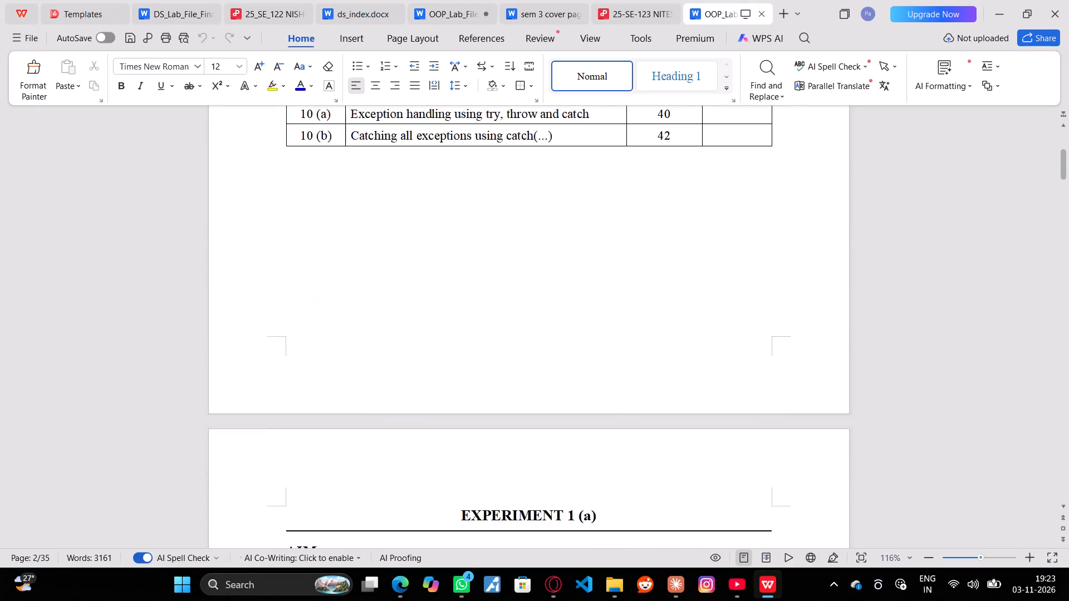
{"action": "scroll", "coordinate": [595, 260], "scroll_direction": "down", "scroll_amount": 8}
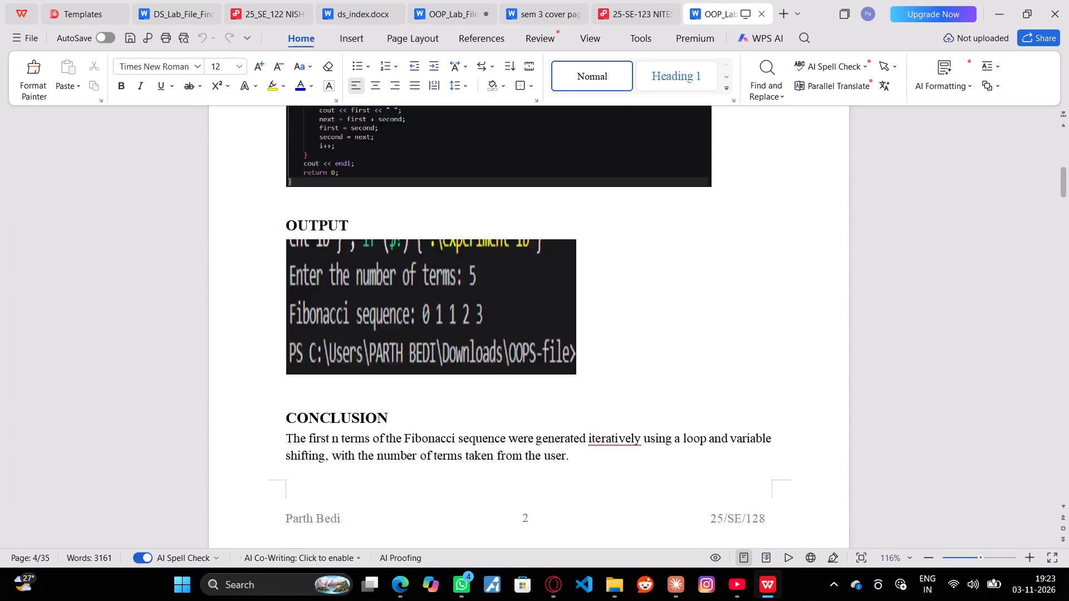
{"action": "scroll", "coordinate": [595, 260], "scroll_direction": "down", "scroll_amount": 12}
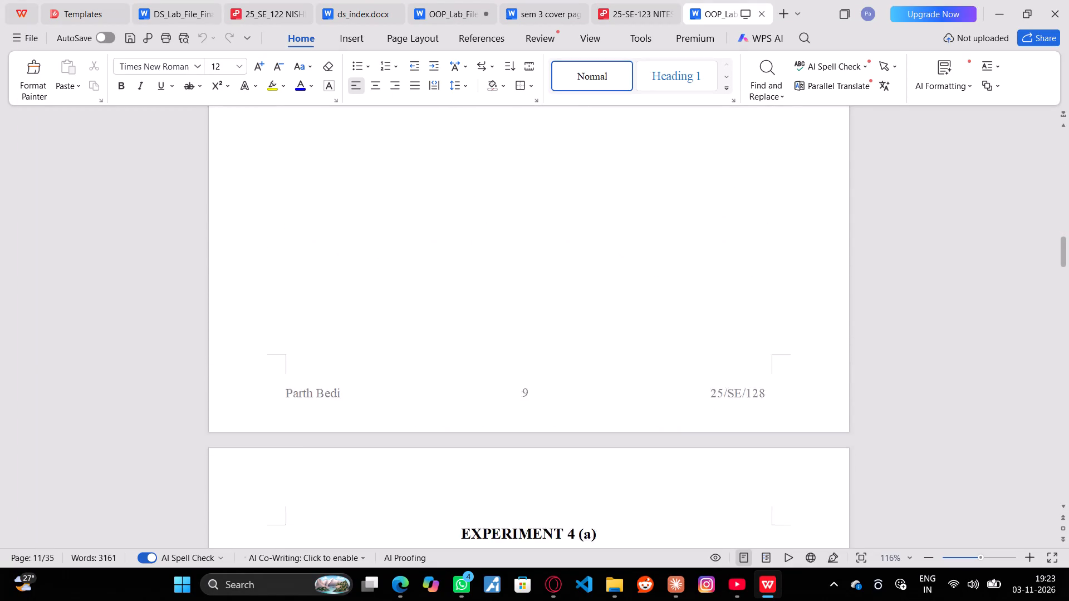
{"action": "scroll", "coordinate": [595, 260], "scroll_direction": "down", "scroll_amount": 12}
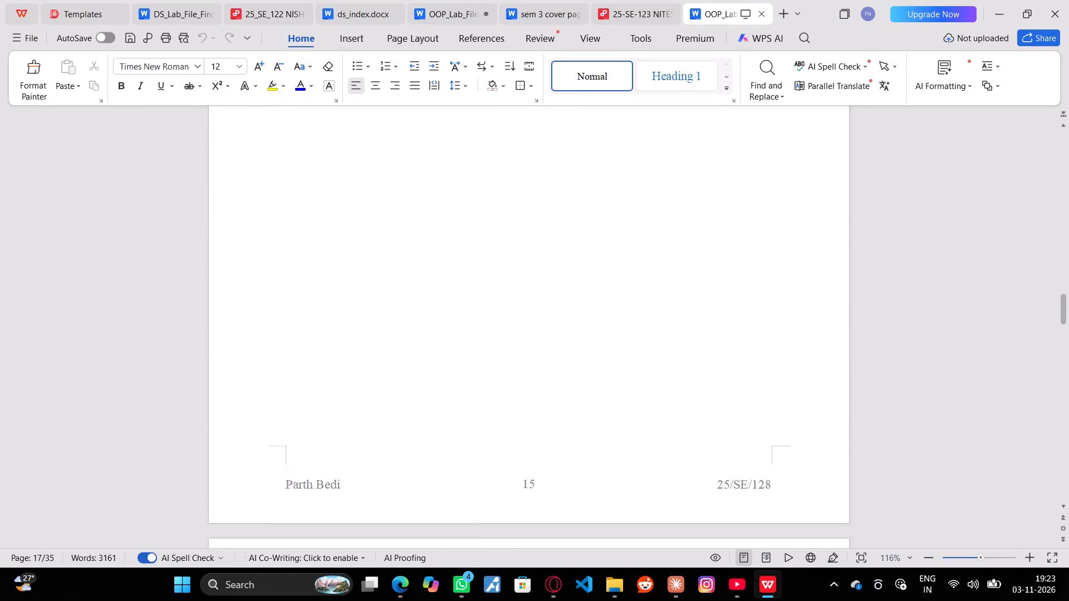
{"action": "scroll", "coordinate": [595, 260], "scroll_direction": "down", "scroll_amount": 13}
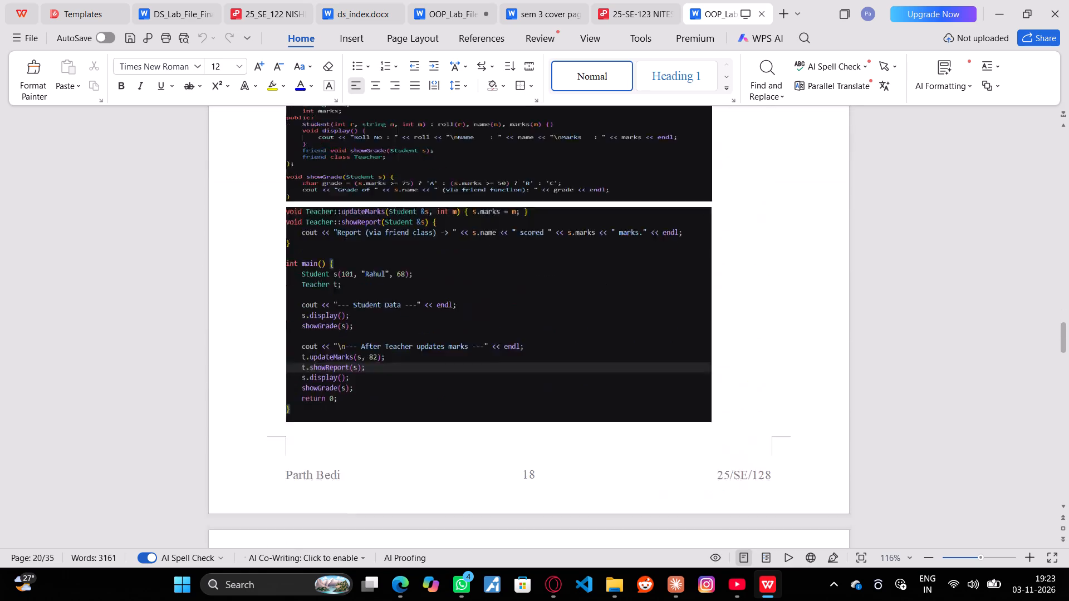
{"action": "scroll", "coordinate": [595, 260], "scroll_direction": "down", "scroll_amount": 13}
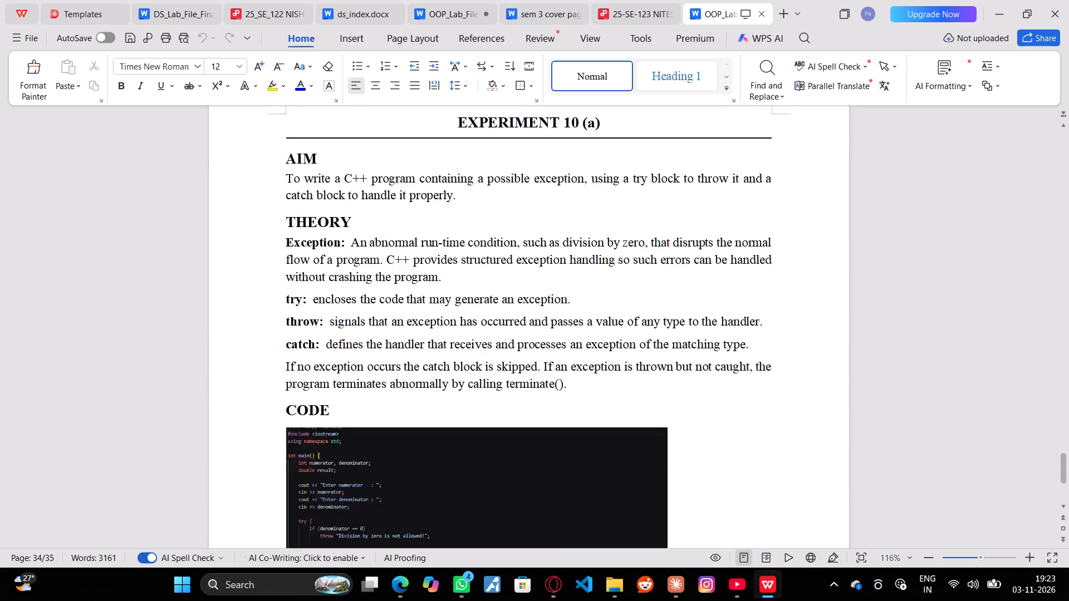
{"action": "scroll", "coordinate": [595, 260], "scroll_direction": "down", "scroll_amount": 2}
{"action": "scroll", "coordinate": [595, 260], "scroll_direction": "up", "scroll_amount": 9}
{"action": "scroll", "coordinate": [595, 260], "scroll_direction": "up", "scroll_amount": 20}
{"action": "scroll", "coordinate": [595, 260], "scroll_direction": "up", "scroll_amount": 2}
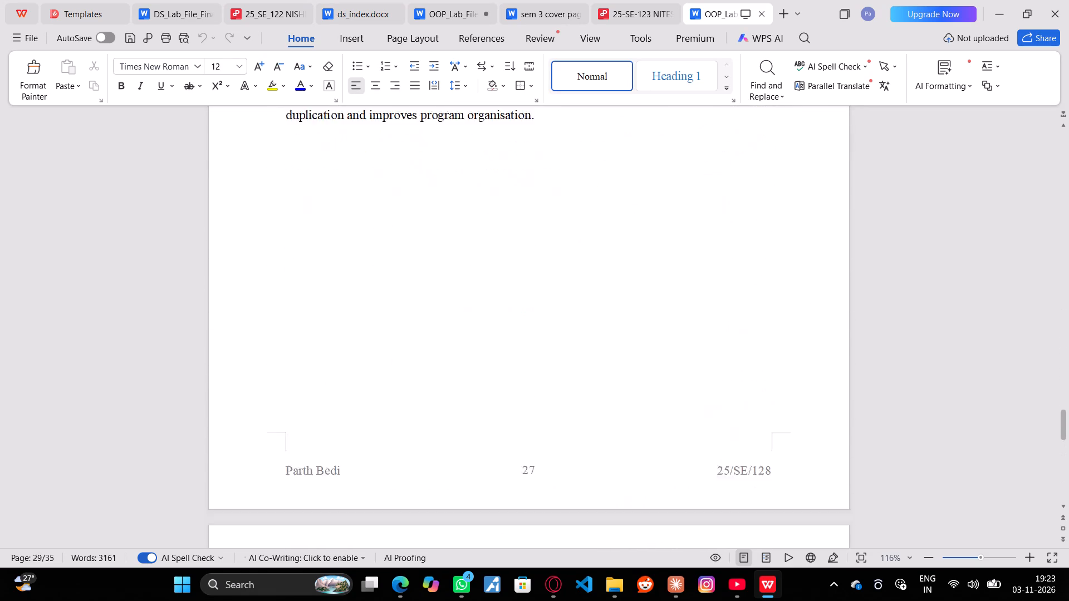
{"action": "scroll", "coordinate": [595, 260], "scroll_direction": "up", "scroll_amount": 20}
{"action": "scroll", "coordinate": [595, 260], "scroll_direction": "up", "scroll_amount": 20}
{"action": "scroll", "coordinate": [595, 260], "scroll_direction": "up", "scroll_amount": 2}
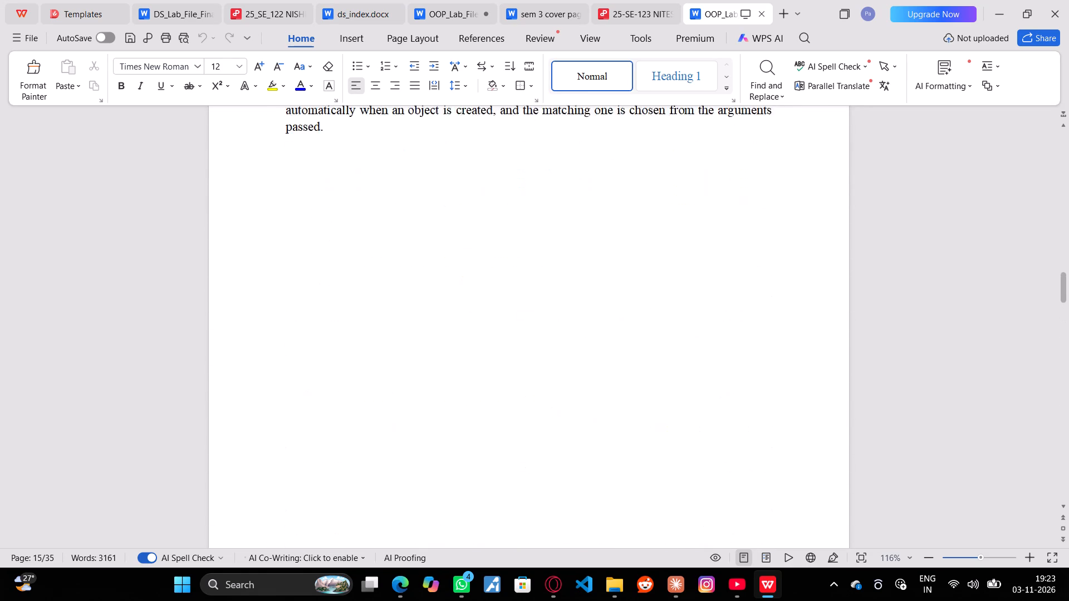
{"action": "scroll", "coordinate": [595, 260], "scroll_direction": "up", "scroll_amount": 16}
{"action": "scroll", "coordinate": [595, 260], "scroll_direction": "up", "scroll_amount": 11}
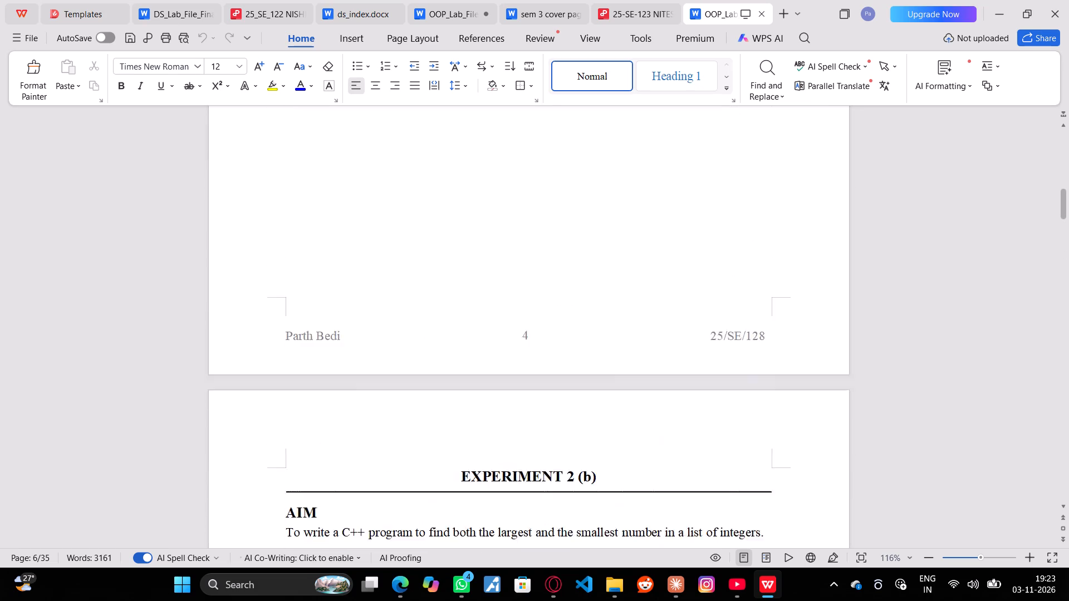
{"action": "scroll", "coordinate": [542, 409], "scroll_direction": "up", "scroll_amount": 15}
{"action": "scroll", "coordinate": [542, 409], "scroll_direction": "up", "scroll_amount": 8}
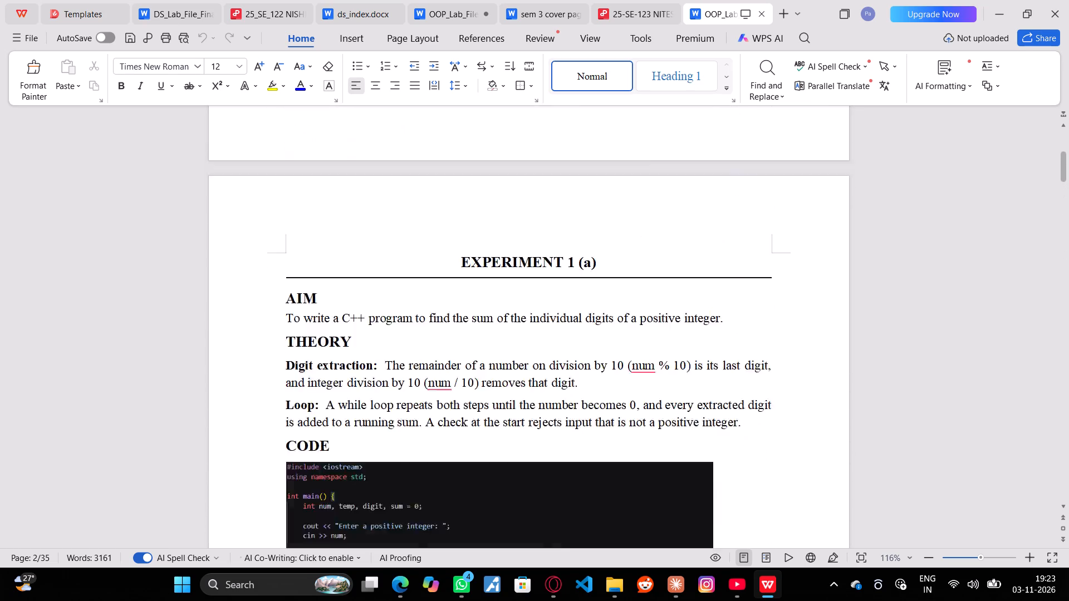
{"action": "scroll", "coordinate": [542, 409], "scroll_direction": "up", "scroll_amount": 14}
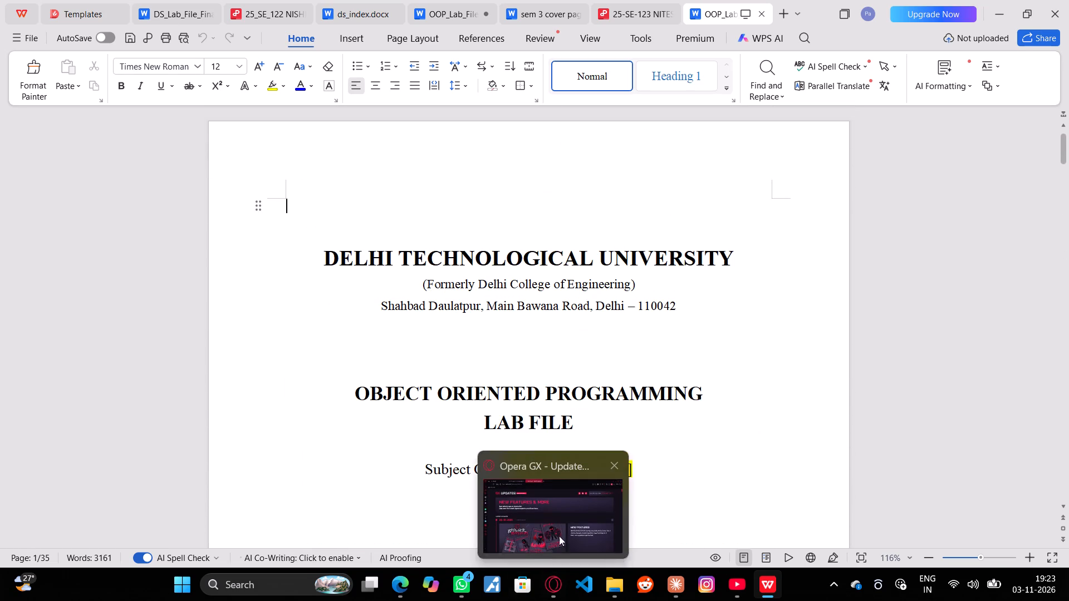
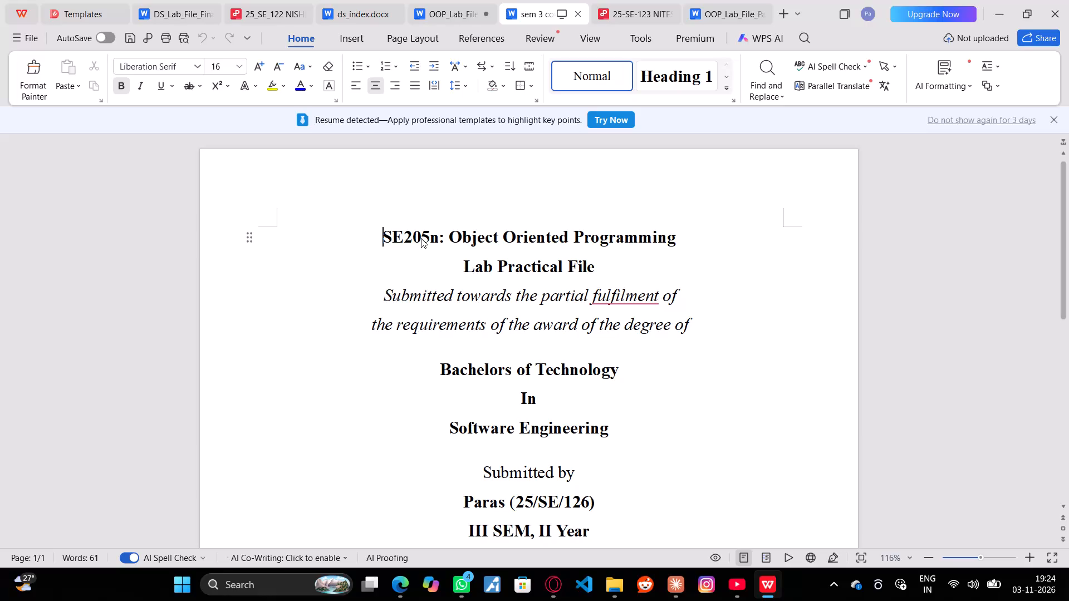
Change the final digit of the student's roll number under "Submitted by" on the cover page to 8.
{"action": "scroll", "coordinate": [446, 285], "scroll_direction": "down", "scroll_amount": 1}
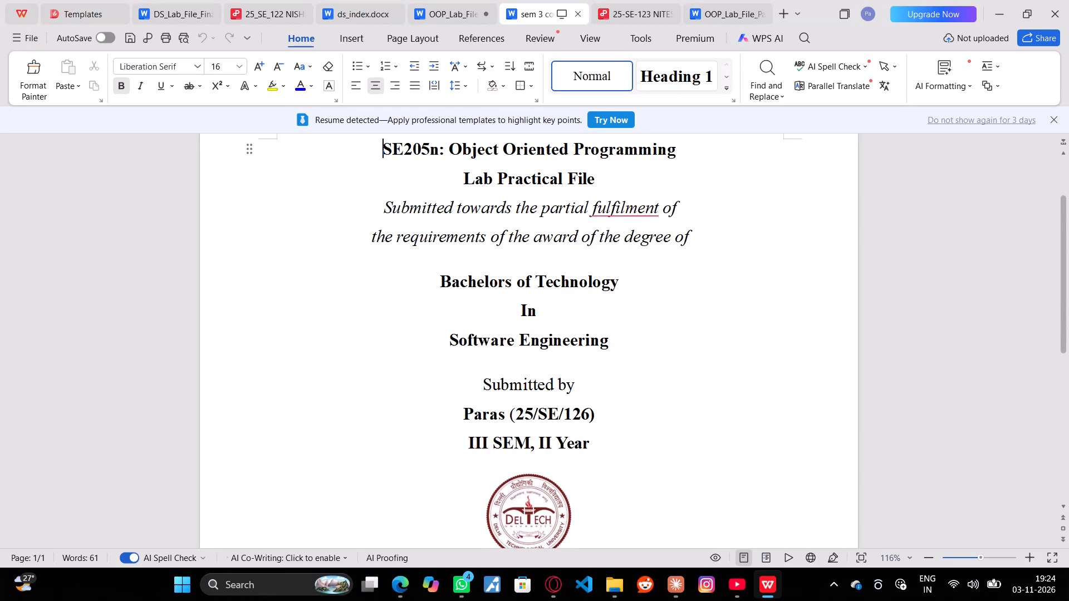
{"action": "scroll", "coordinate": [446, 285], "scroll_direction": "down", "scroll_amount": 1}
{"action": "scroll", "coordinate": [523, 377], "scroll_direction": "down", "scroll_amount": 1}
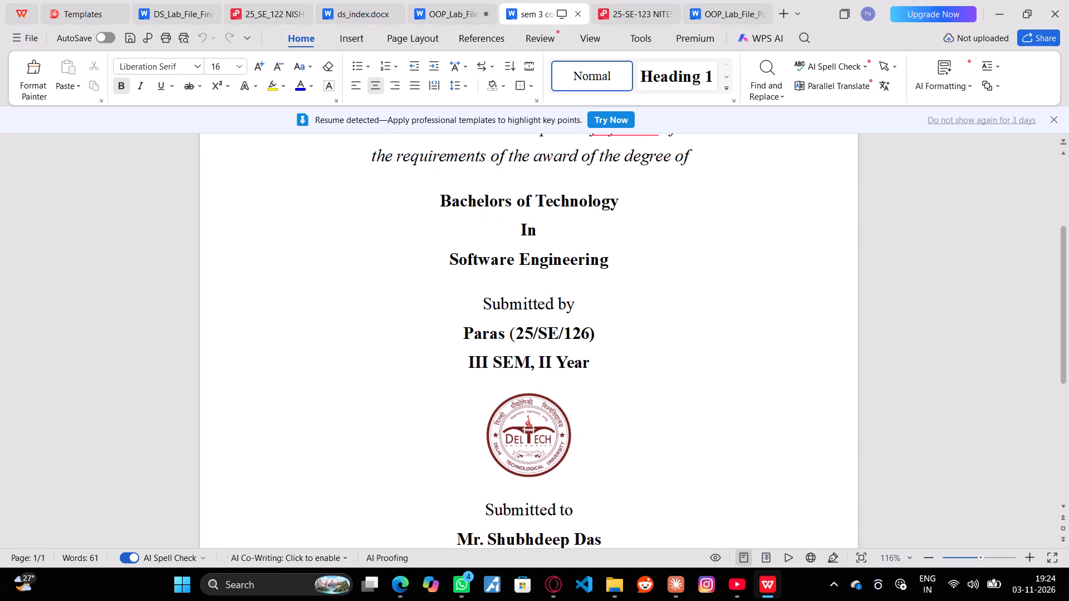
{"action": "left_click", "coordinate": [589, 337]}
{"action": "key", "text": "BackSpace"}
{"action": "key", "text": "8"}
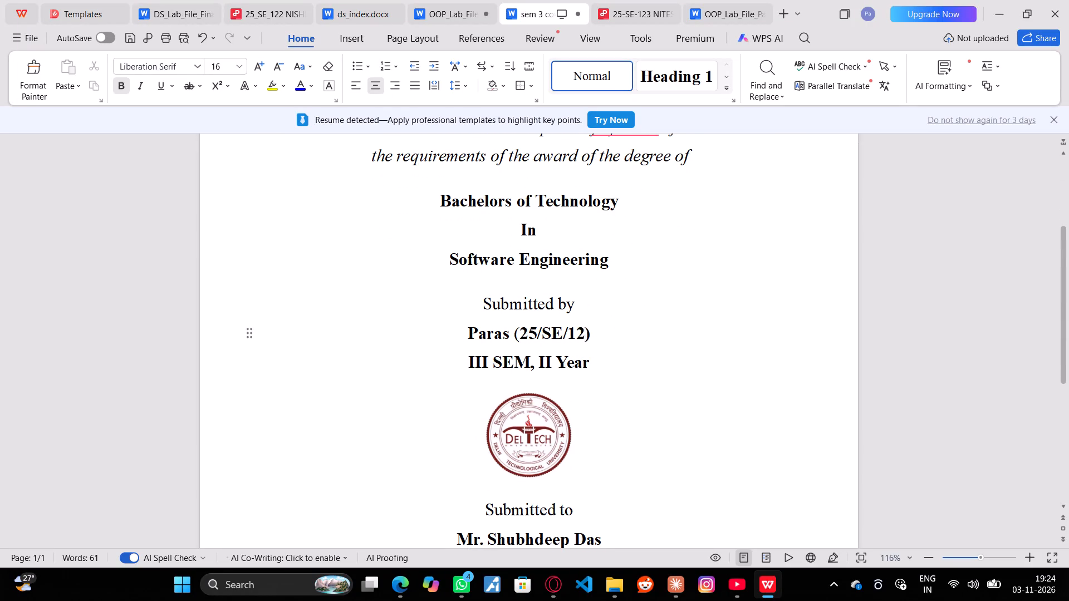
{"action": "scroll", "coordinate": [603, 339], "scroll_direction": "down", "scroll_amount": 3}
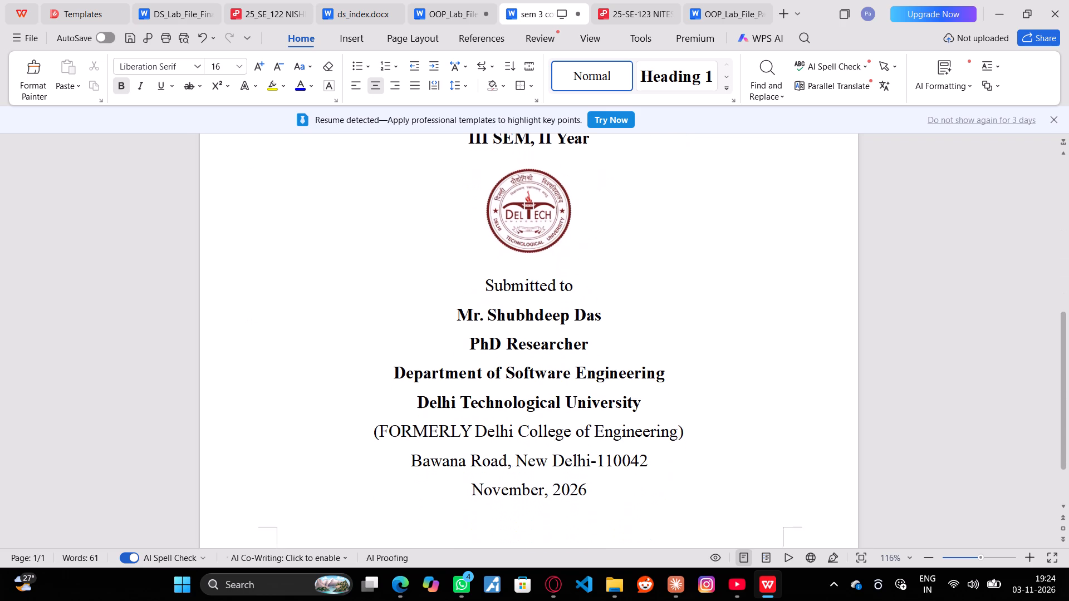
Replace the student's name in front of the roll number under "Submitted by" with the correct student's full name.
{"action": "scroll", "coordinate": [603, 339], "scroll_direction": "down", "scroll_amount": 2}
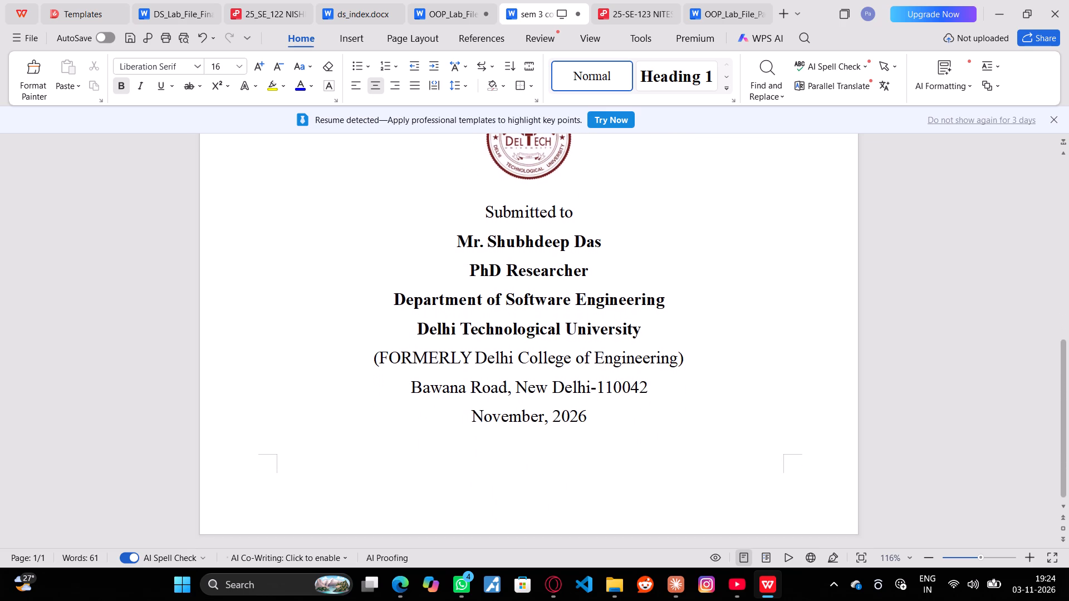
{"action": "scroll", "coordinate": [603, 339], "scroll_direction": "down", "scroll_amount": 10}
{"action": "scroll", "coordinate": [603, 339], "scroll_direction": "up", "scroll_amount": 9}
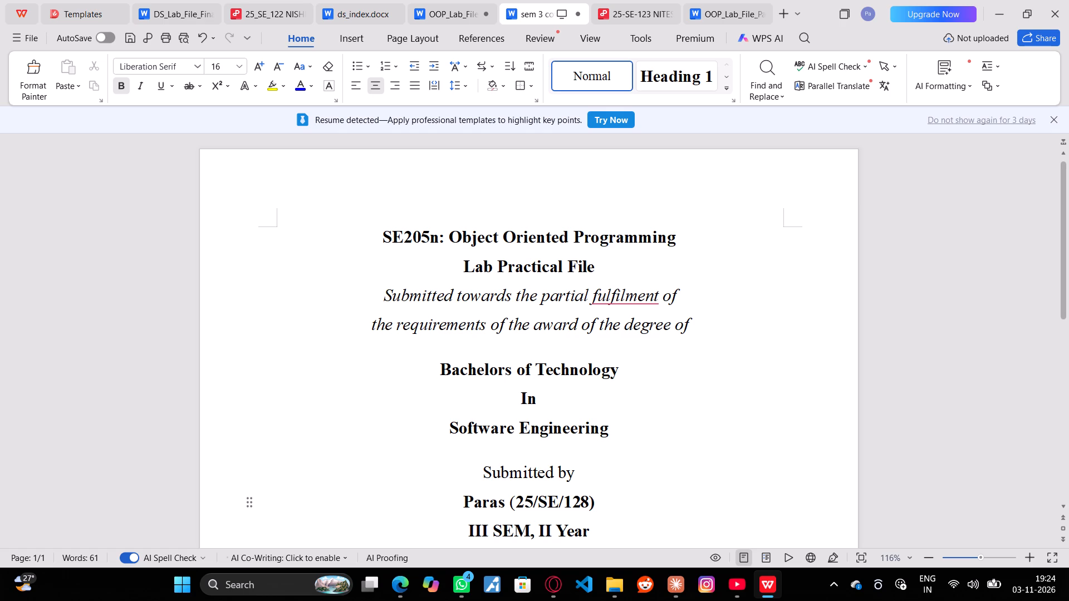
{"action": "scroll", "coordinate": [603, 339], "scroll_direction": "down", "scroll_amount": 1}
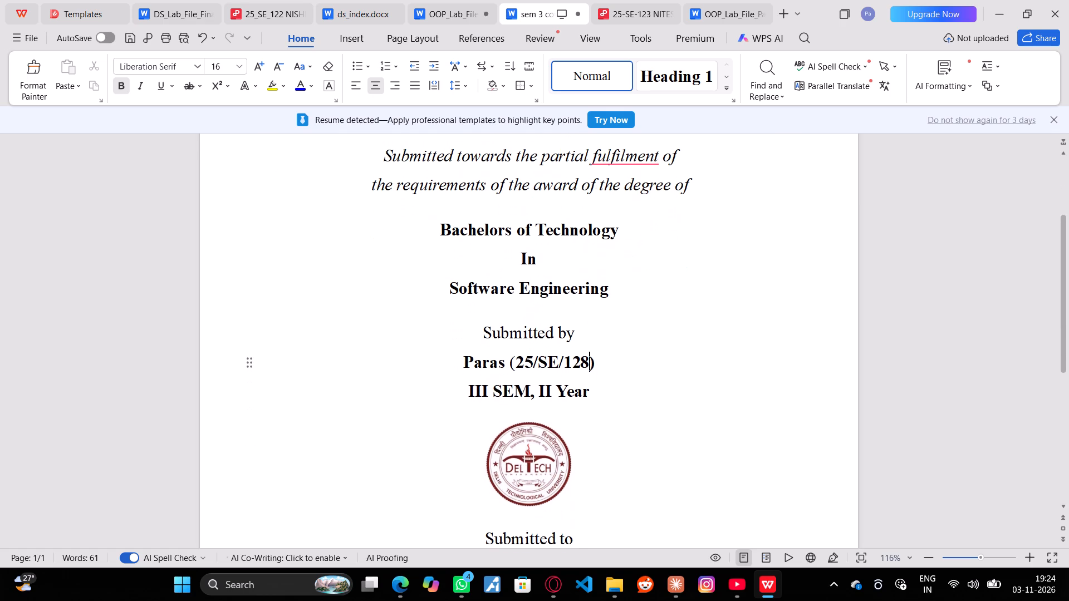
{"action": "scroll", "coordinate": [603, 339], "scroll_direction": "down", "scroll_amount": 1}
{"action": "left_click", "coordinate": [504, 362]}
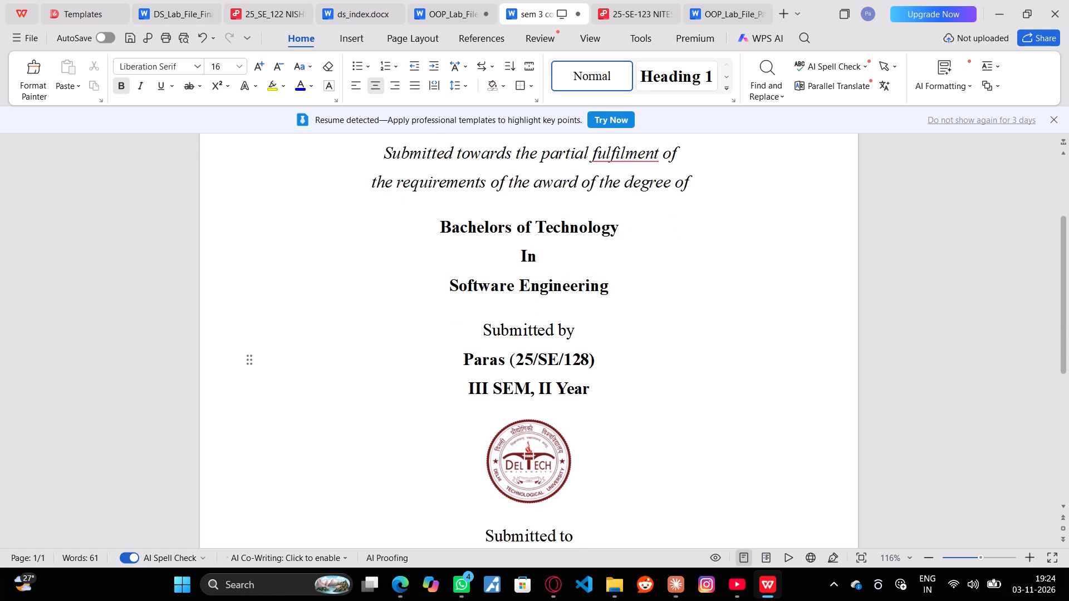
{"action": "key", "text": "BackSpace"}
{"action": "key", "text": "BackSpace"}
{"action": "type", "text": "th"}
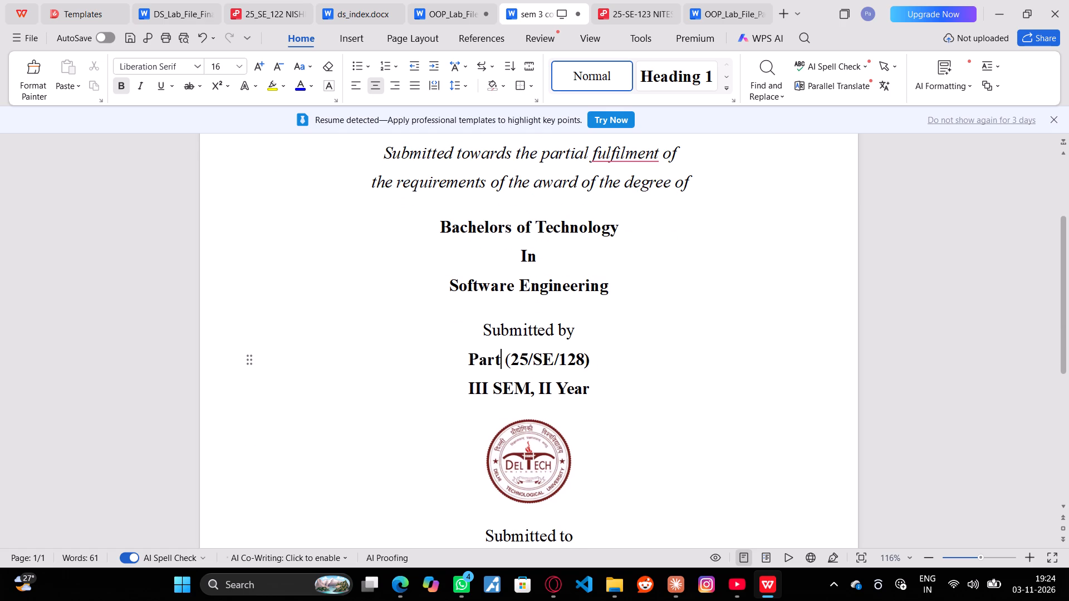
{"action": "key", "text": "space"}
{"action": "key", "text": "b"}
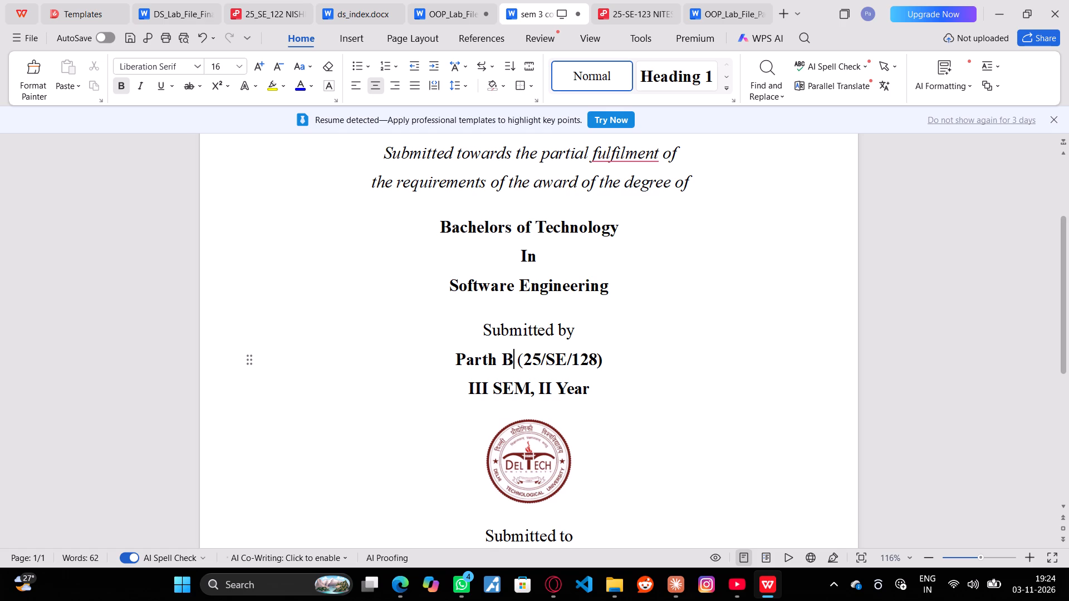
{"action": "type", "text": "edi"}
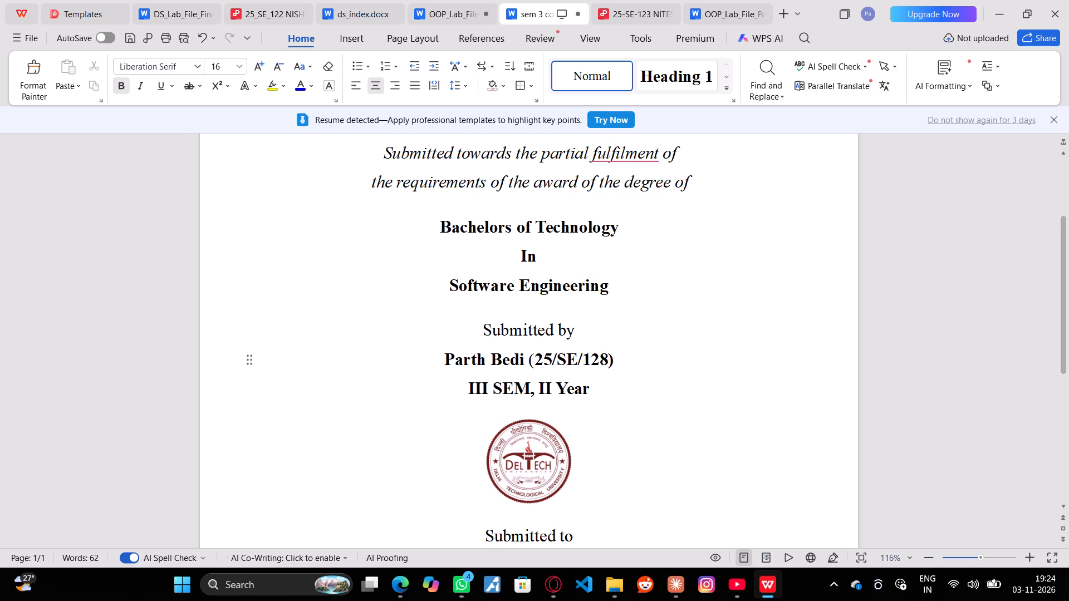
Check the edited Object Oriented Programming cover page and save the document under its existing name.
{"action": "scroll", "coordinate": [611, 425], "scroll_direction": "down", "scroll_amount": 11}
{"action": "scroll", "coordinate": [611, 425], "scroll_direction": "up", "scroll_amount": 9}
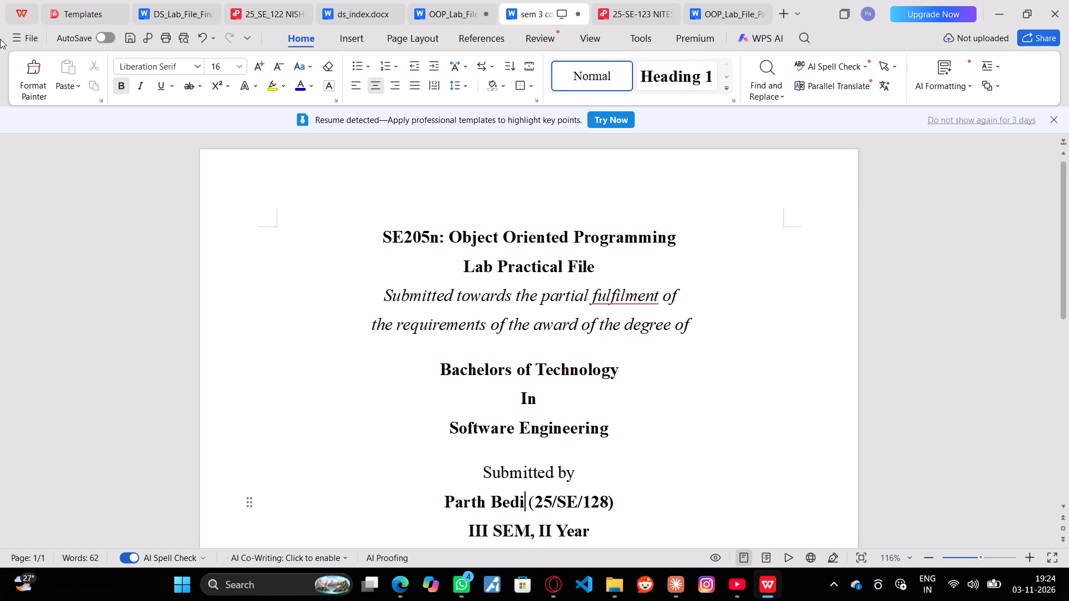
{"action": "left_click", "coordinate": [26, 38]}
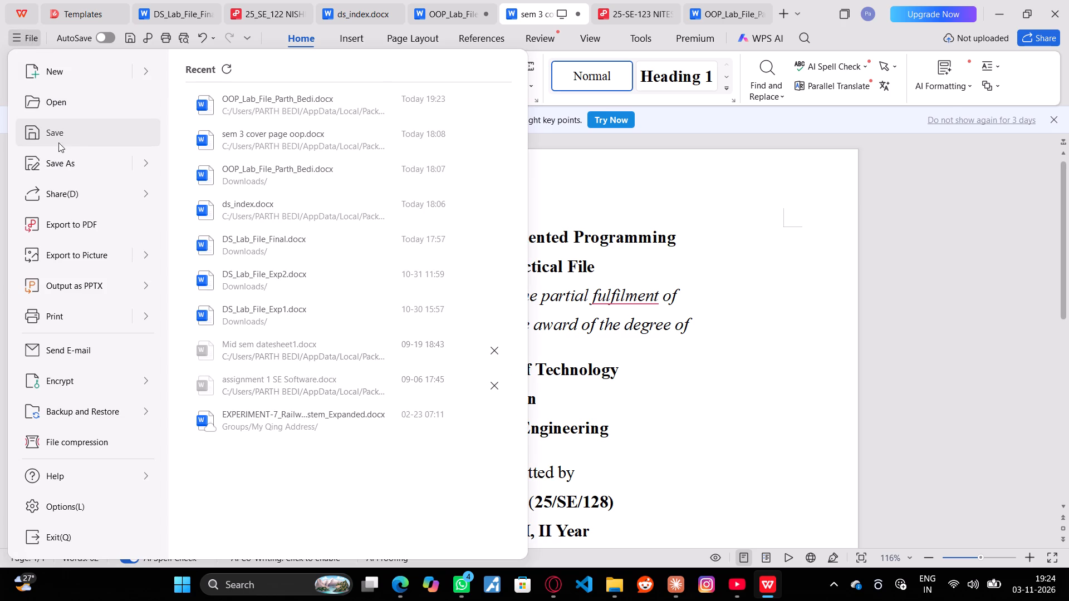
{"action": "left_click", "coordinate": [58, 139]}
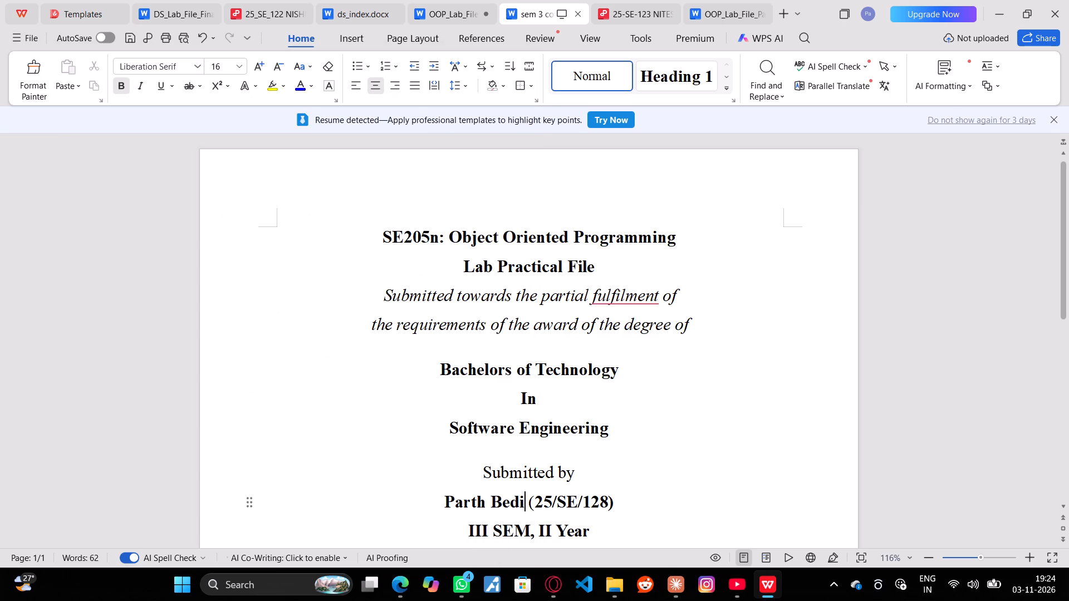
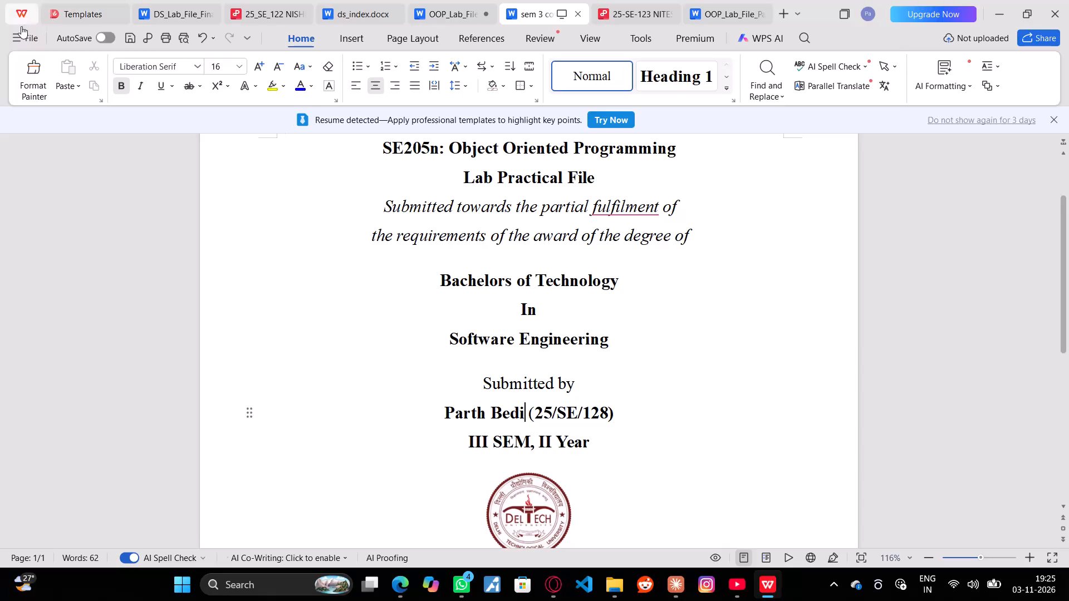
Save a copy of the cover page in the Downloads folder as the Word document "sem 3 cover page oop.docx".
{"action": "left_click", "coordinate": [8, 38]}
{"action": "left_click", "coordinate": [16, 40]}
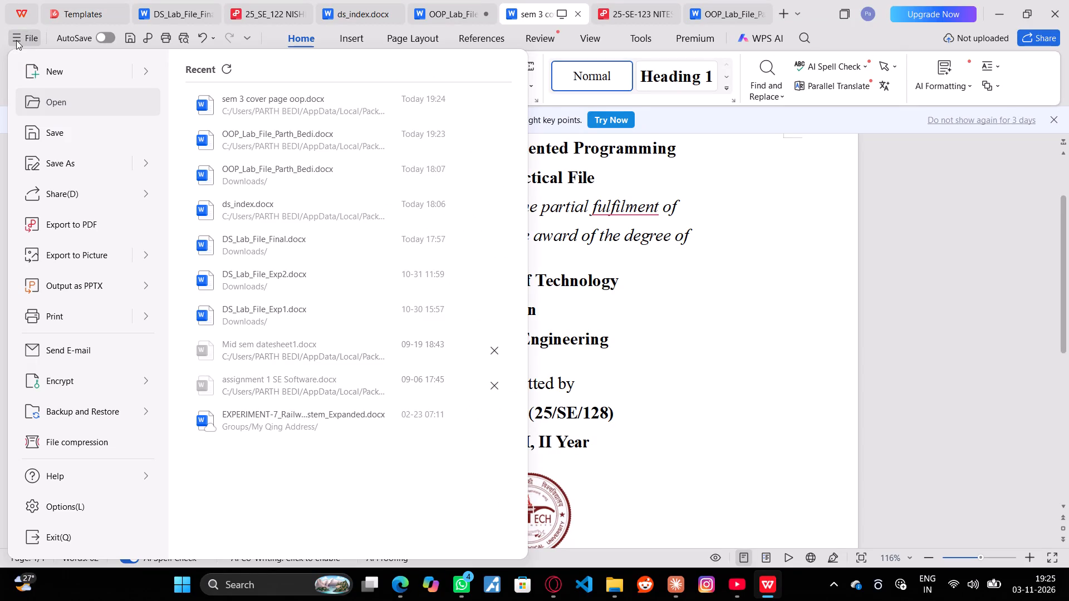
{"action": "left_click", "coordinate": [61, 159]}
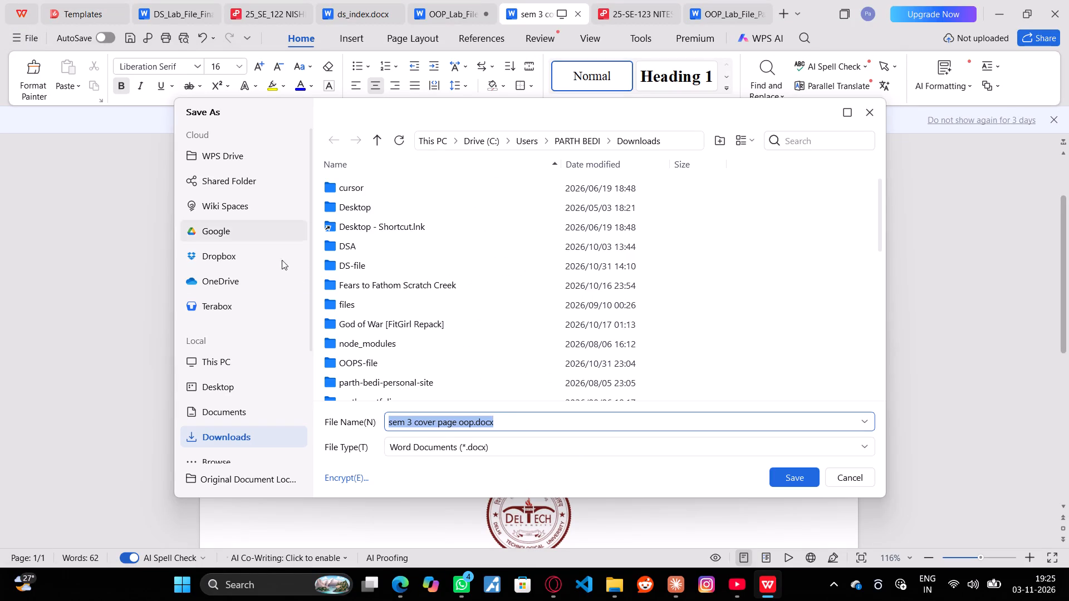
{"action": "scroll", "coordinate": [272, 311], "scroll_direction": "down", "scroll_amount": 1}
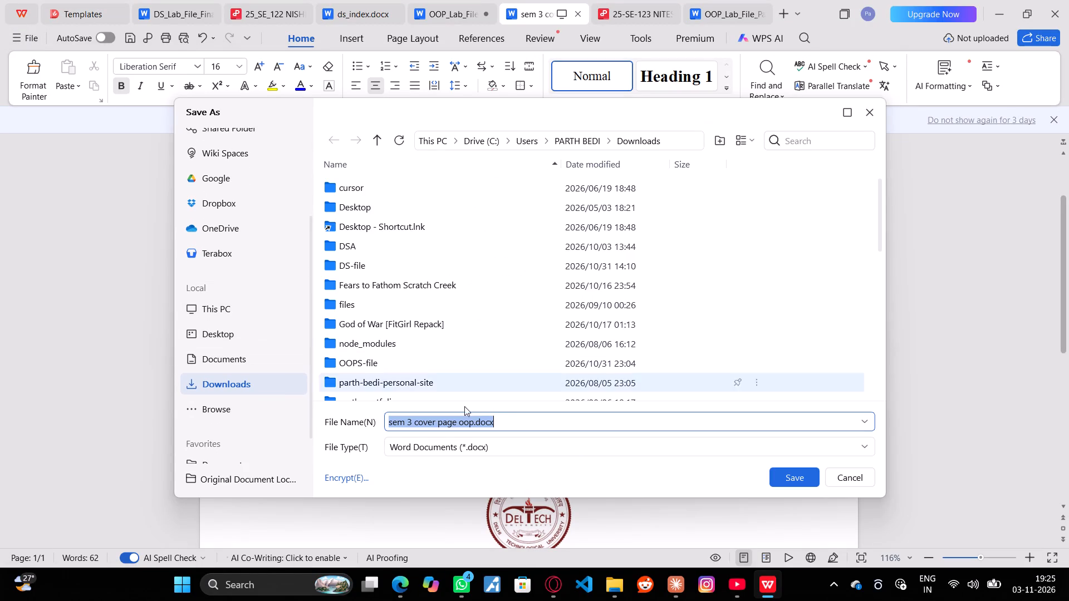
{"action": "left_click", "coordinate": [768, 472]}
{"action": "left_click", "coordinate": [778, 476]}
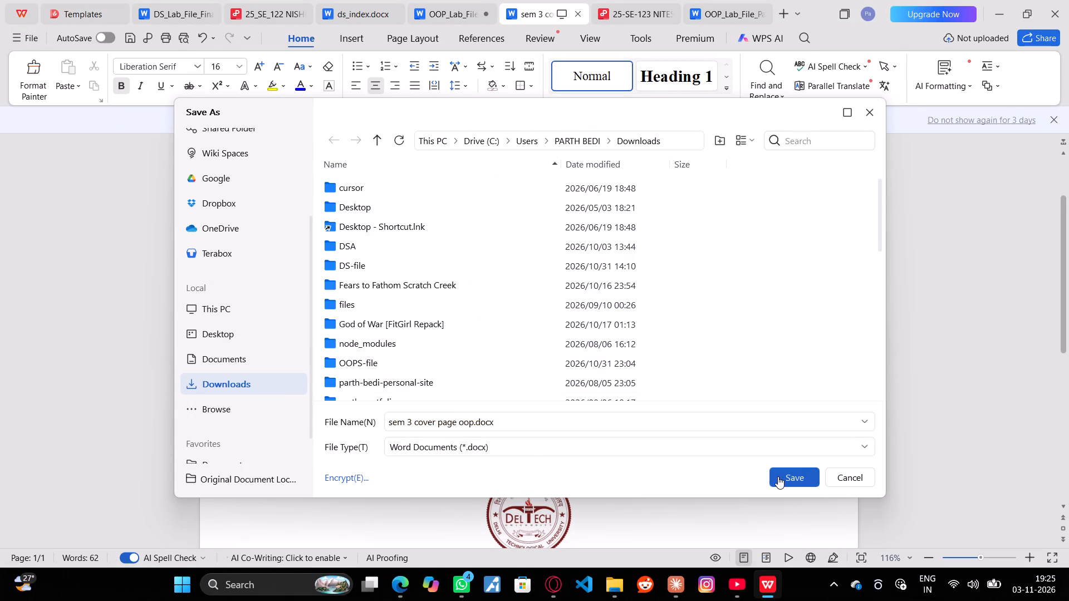
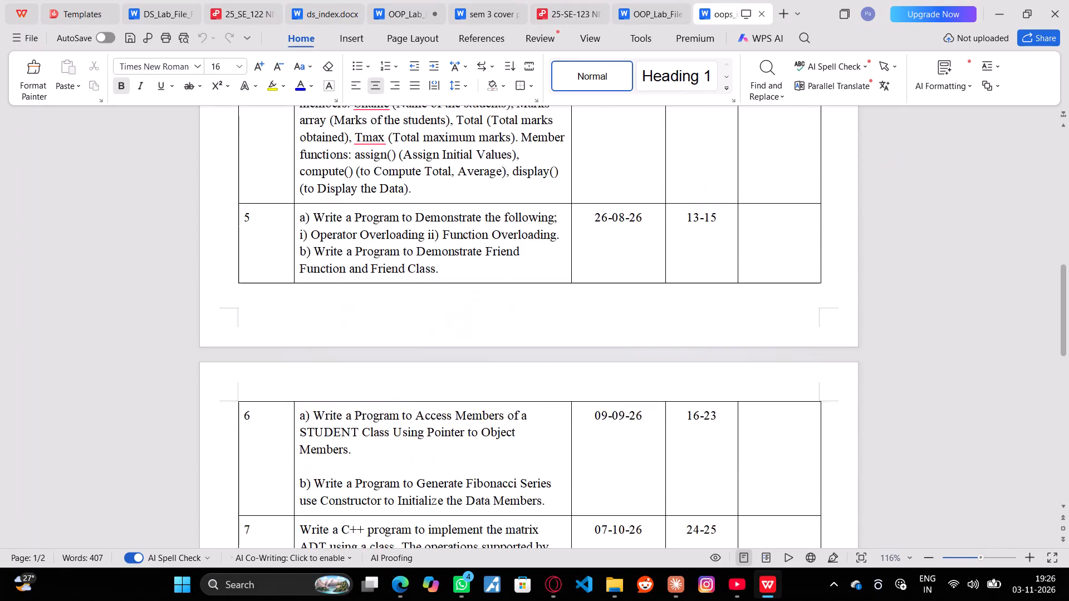
Examine the index of the OOP lab file for the page number of each experiment.
{"action": "scroll", "coordinate": [601, 351], "scroll_direction": "up", "scroll_amount": 10}
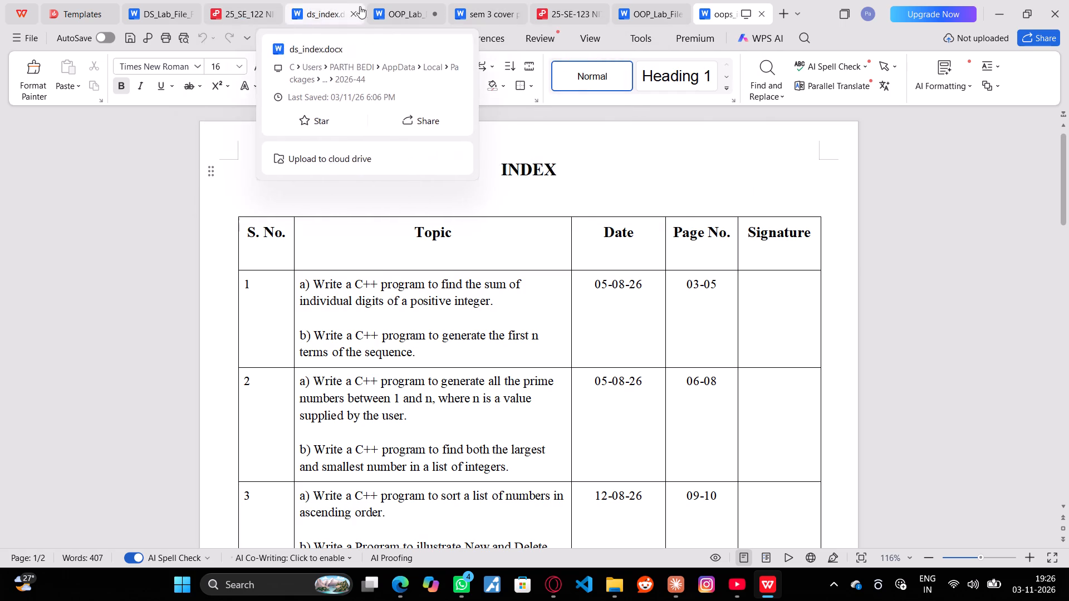
{"action": "left_click", "coordinate": [423, 21]}
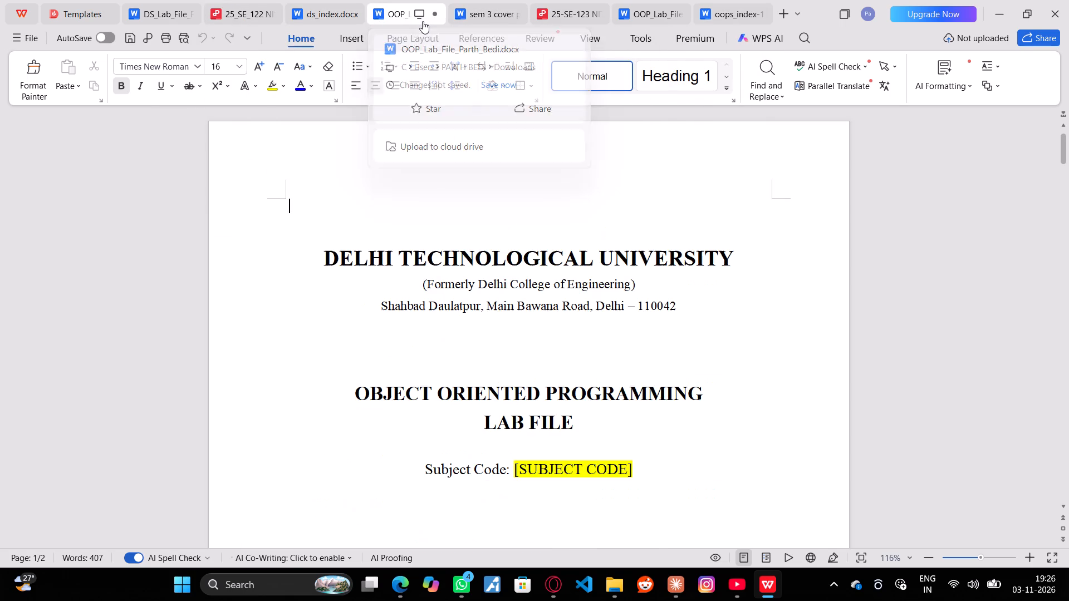
{"action": "scroll", "coordinate": [499, 270], "scroll_direction": "down", "scroll_amount": 5}
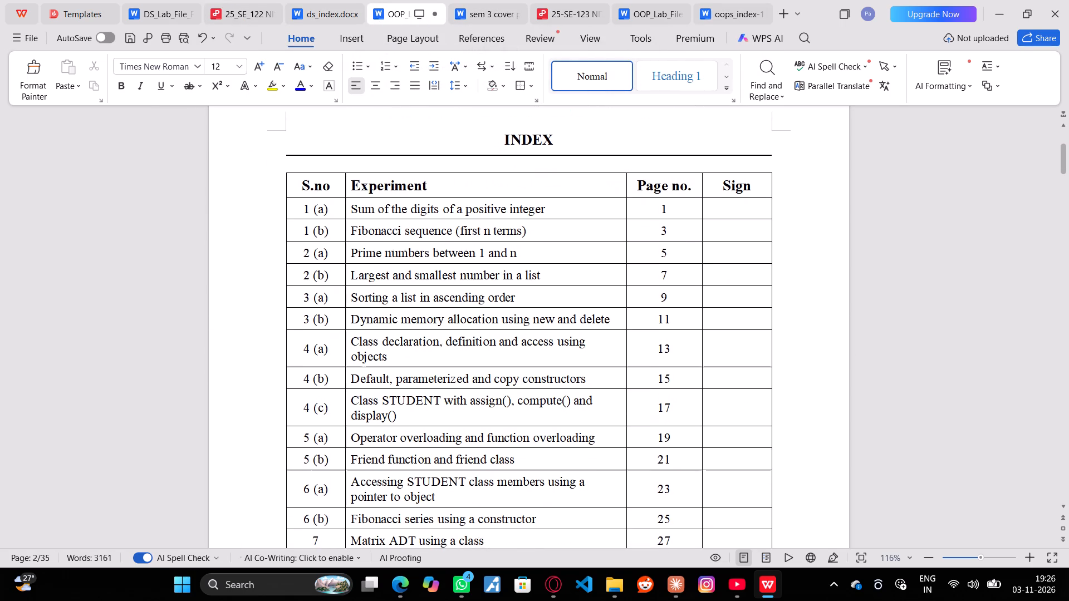
{"action": "scroll", "coordinate": [499, 270], "scroll_direction": "down", "scroll_amount": 2}
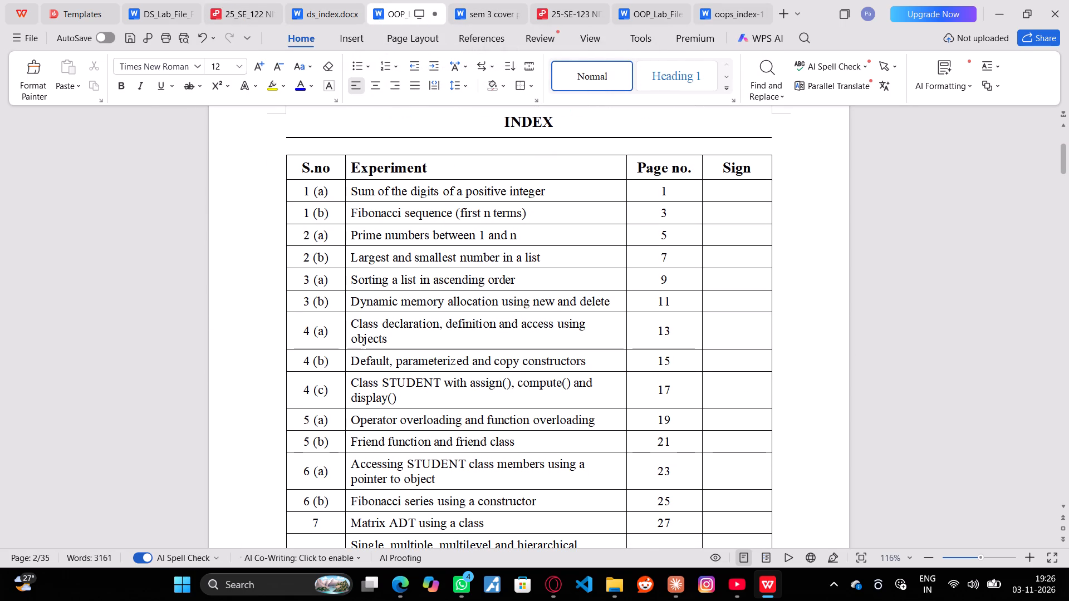
{"action": "scroll", "coordinate": [499, 270], "scroll_direction": "down", "scroll_amount": 3}
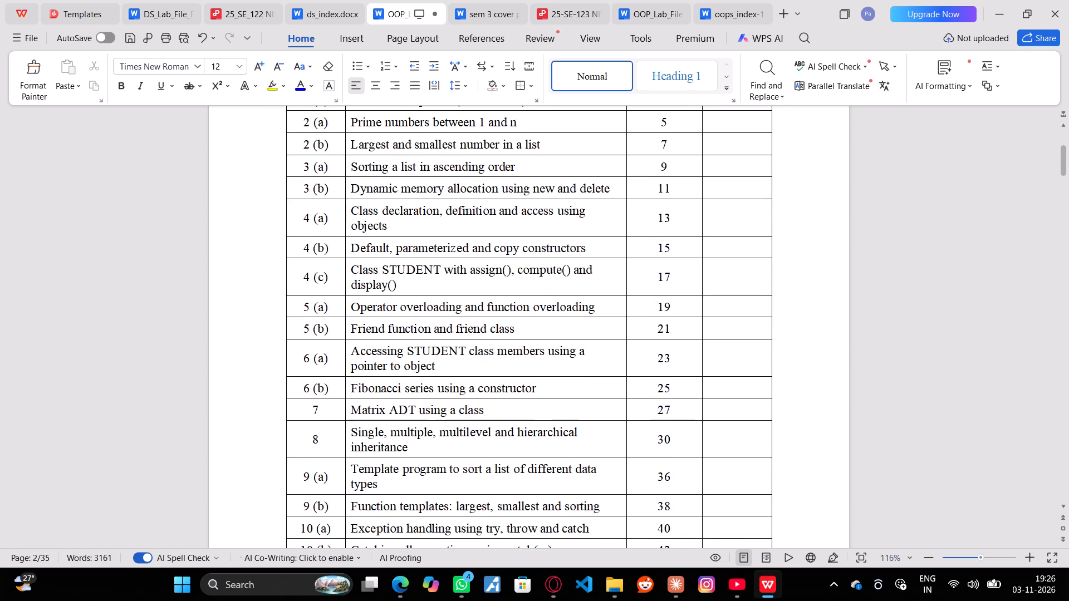
{"action": "scroll", "coordinate": [499, 270], "scroll_direction": "down", "scroll_amount": 2}
{"action": "left_click", "coordinate": [625, 8]}
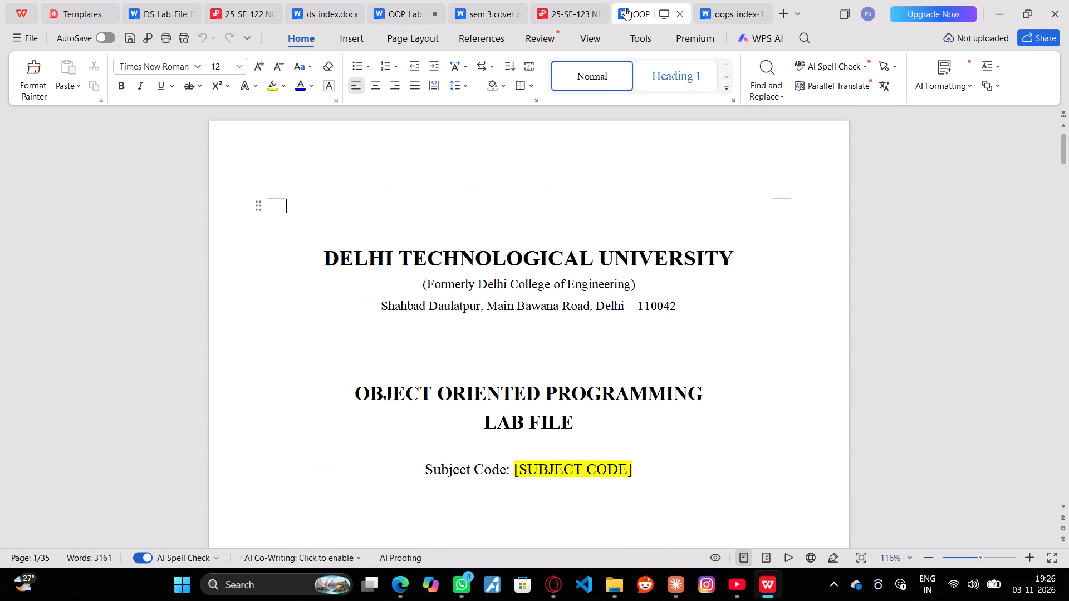
In the oops_index document's table, set the page range of experiment 1 to 01-03.
{"action": "left_click", "coordinate": [728, 1]}
{"action": "left_click", "coordinate": [714, 288]}
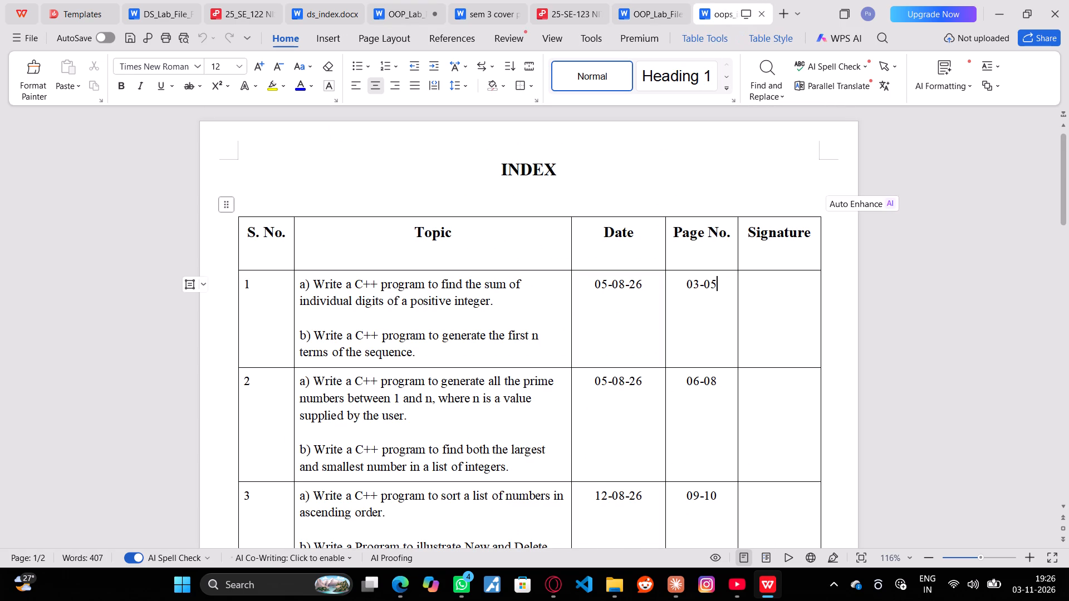
{"action": "key", "text": "BackSpace"}
{"action": "key", "text": "BackSpace"}
{"action": "key", "text": "BackSpace"}
{"action": "key", "text": "BackSpace"}
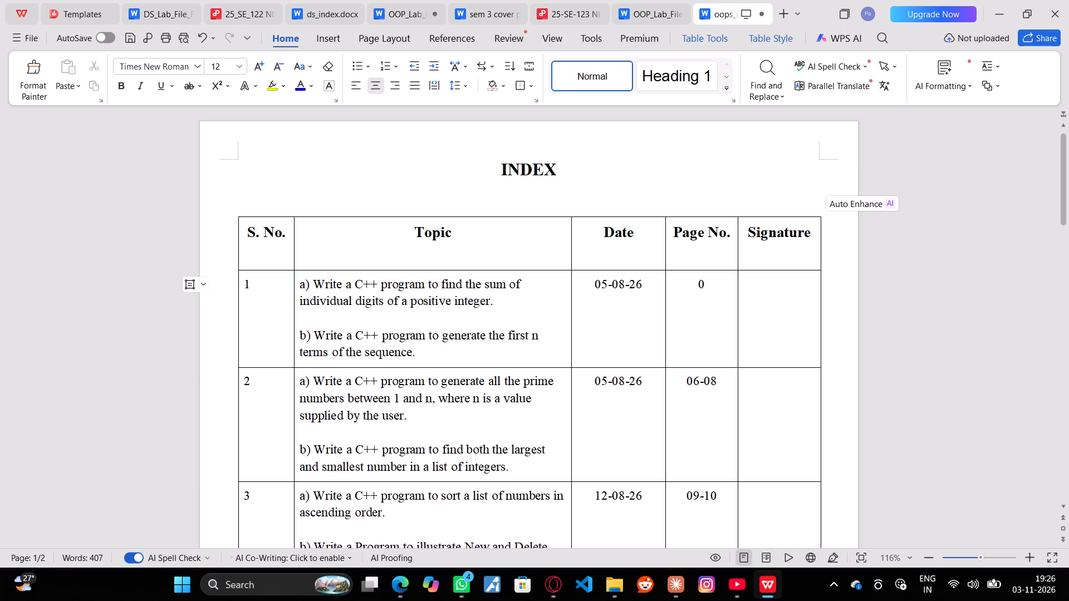
{"action": "type", "text": "1-03"}
Clear the page range of experiment 2 in the oops_index table.
{"action": "left_click", "coordinate": [715, 382]}
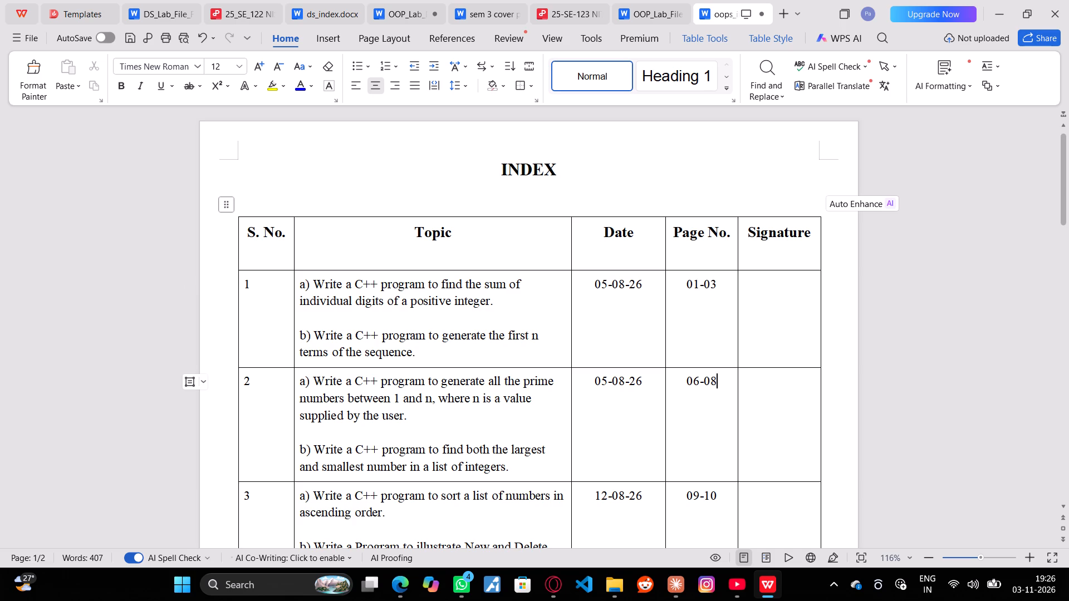
{"action": "key", "text": "BackSpace"}
{"action": "key", "text": "BackSpace"}
{"action": "key", "text": "BackSpace"}
{"action": "key", "text": "BackSpace"}
{"action": "key", "text": "BackSpace"}
Return to the end of experiment 1's page range, and close the open DS lab file and the PDF beside it.
{"action": "left_click", "coordinate": [717, 281]}
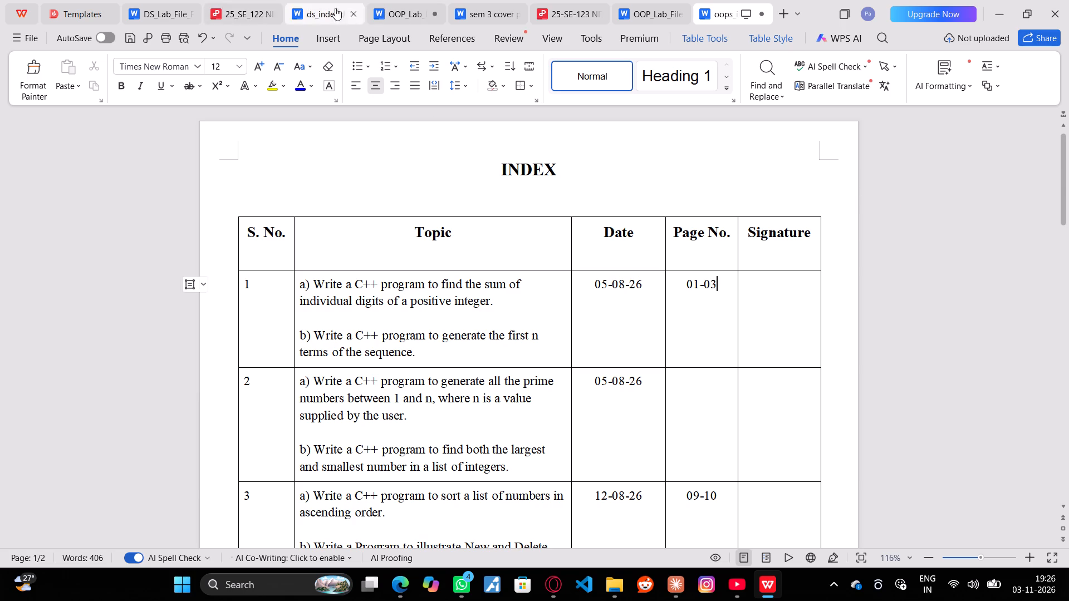
{"action": "left_click", "coordinate": [190, 12]}
{"action": "left_click", "coordinate": [190, 12]}
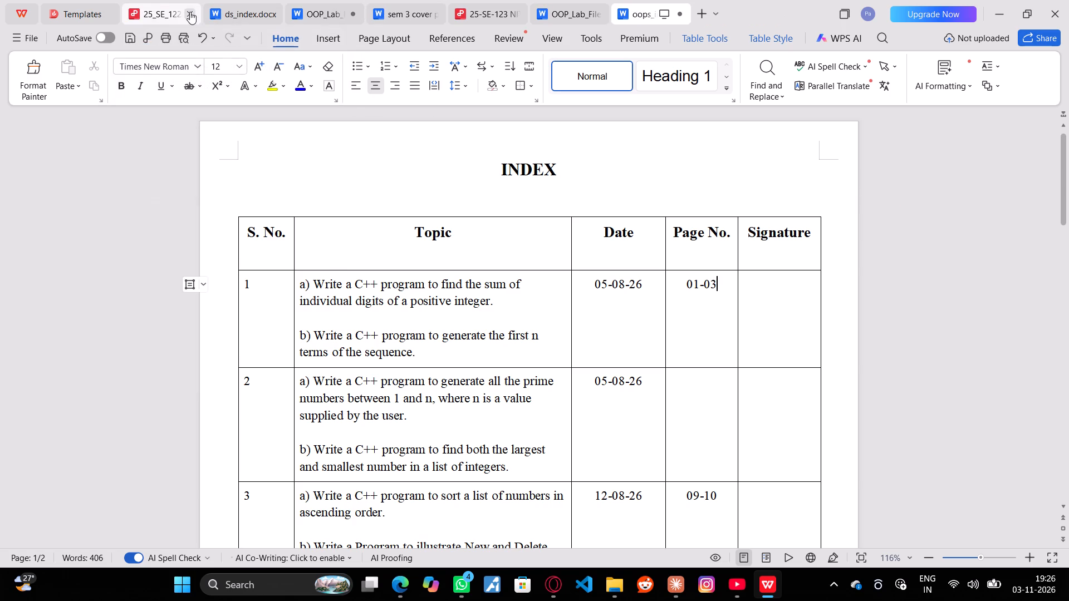
Check the OOP lab file's index and set experiment 1's page range to 01-04 in the oops_index table.
{"action": "left_click", "coordinate": [227, 13]}
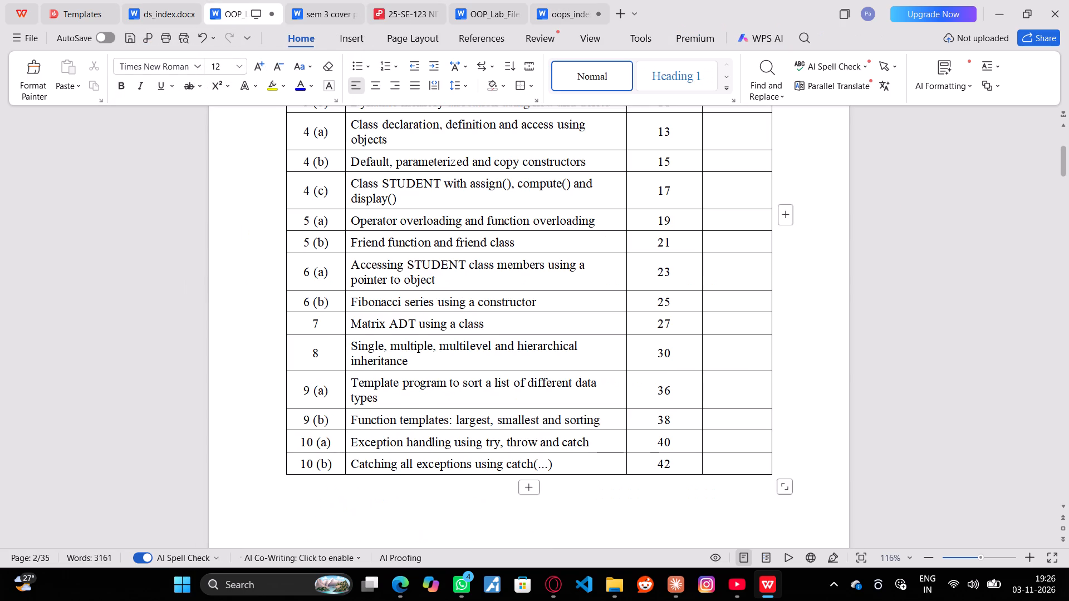
{"action": "scroll", "coordinate": [437, 225], "scroll_direction": "up", "scroll_amount": 4}
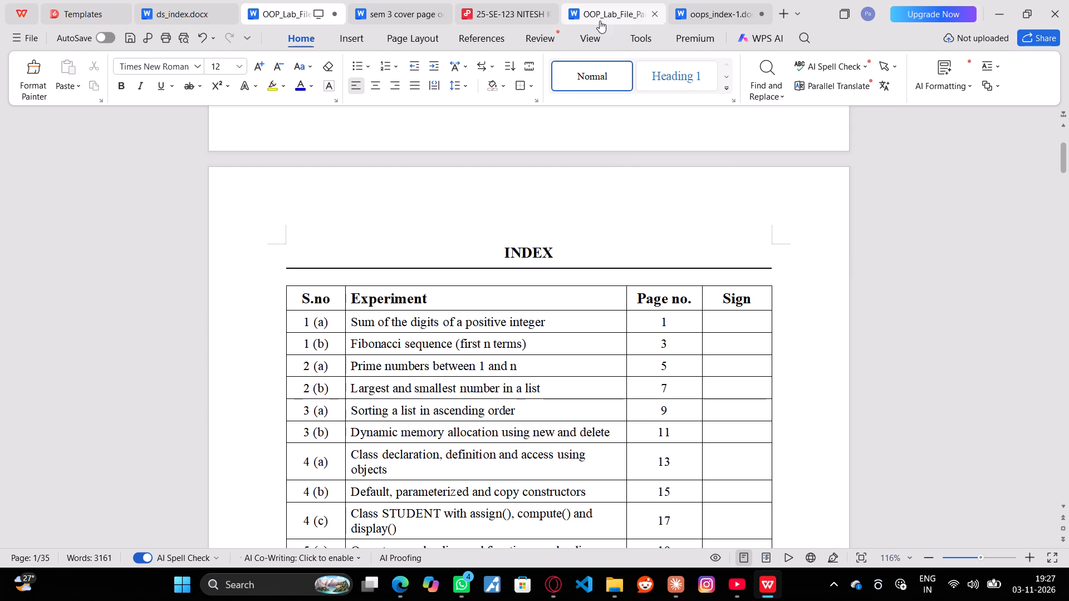
{"action": "left_click", "coordinate": [713, 22]}
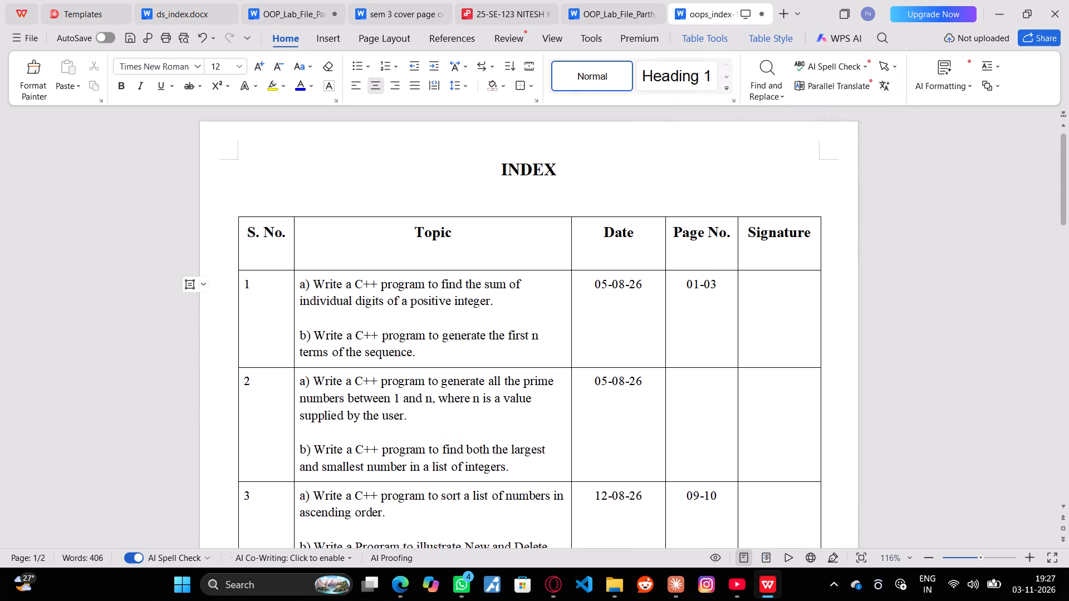
{"action": "key", "text": "BackSpace"}
{"action": "key", "text": "4"}
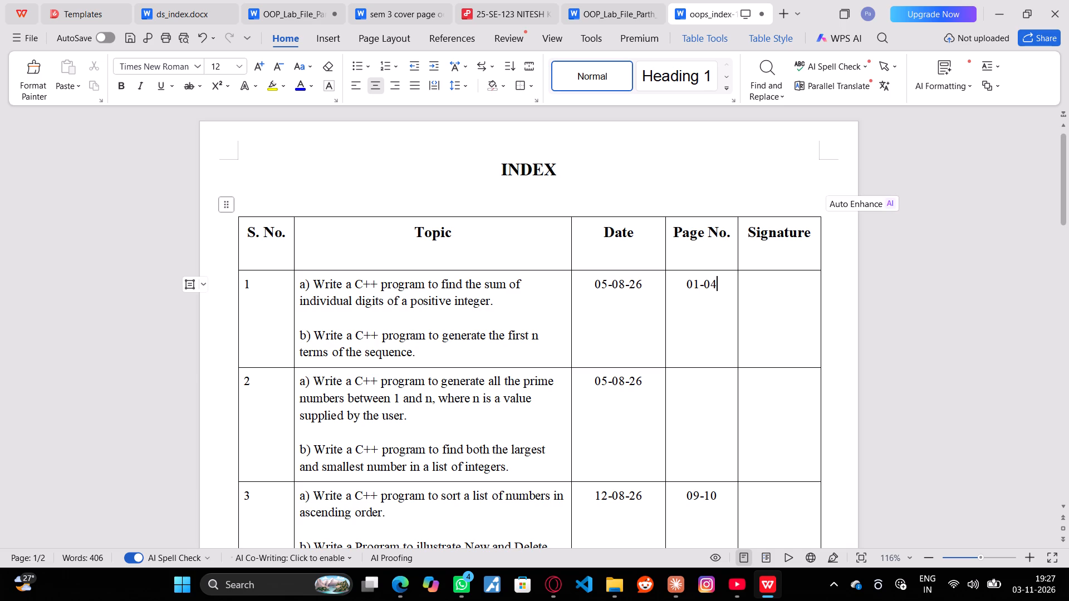
Enter the page range 05-08 for experiment 2 in the oops_index table, checking it against the OOP lab file's index.
{"action": "left_click", "coordinate": [695, 393]}
{"action": "key", "text": "0"}
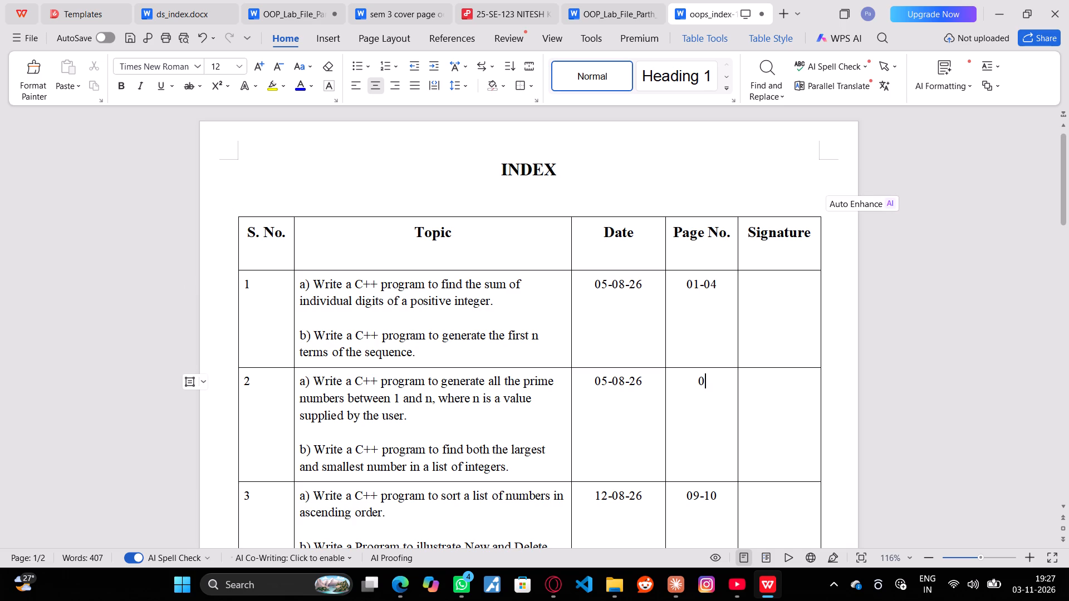
{"action": "type", "text": "5-"}
{"action": "left_click", "coordinate": [594, 1]}
{"action": "scroll", "coordinate": [600, 289], "scroll_direction": "down", "scroll_amount": 3}
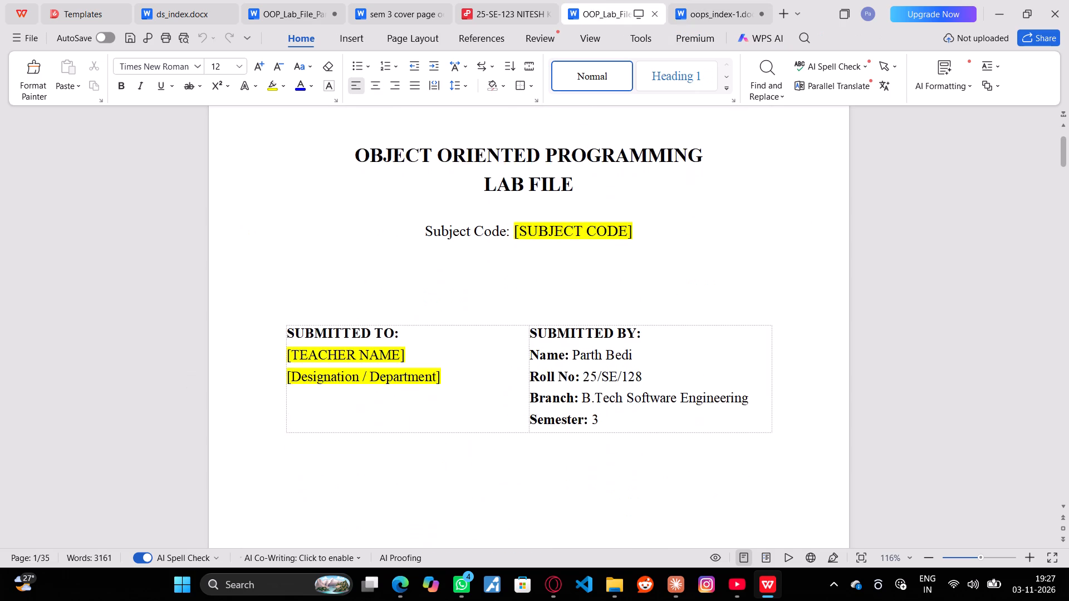
{"action": "scroll", "coordinate": [600, 289], "scroll_direction": "down", "scroll_amount": 10}
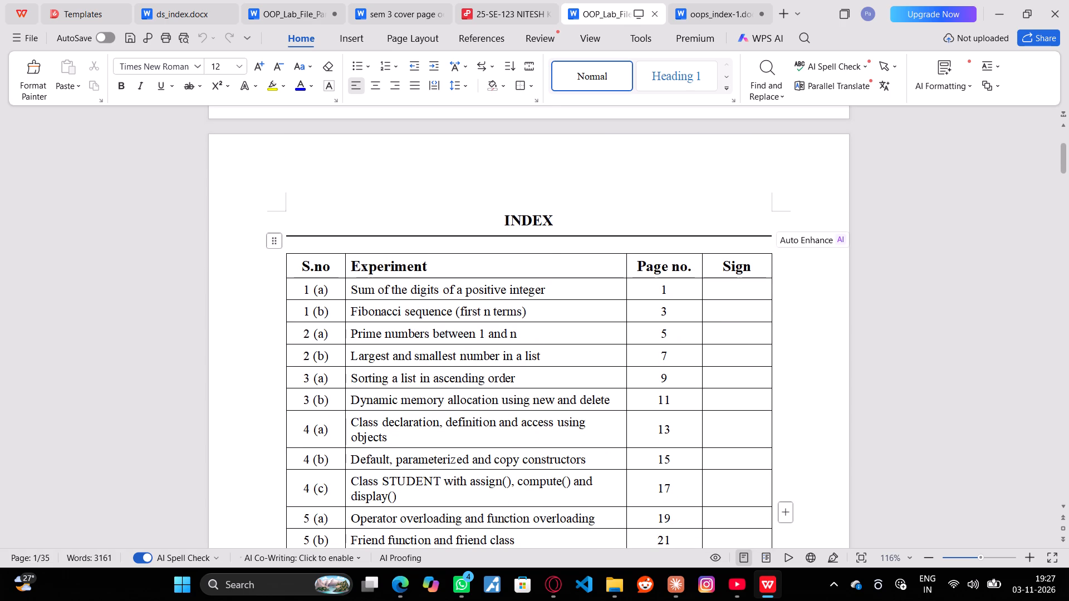
{"action": "left_click", "coordinate": [715, 0]}
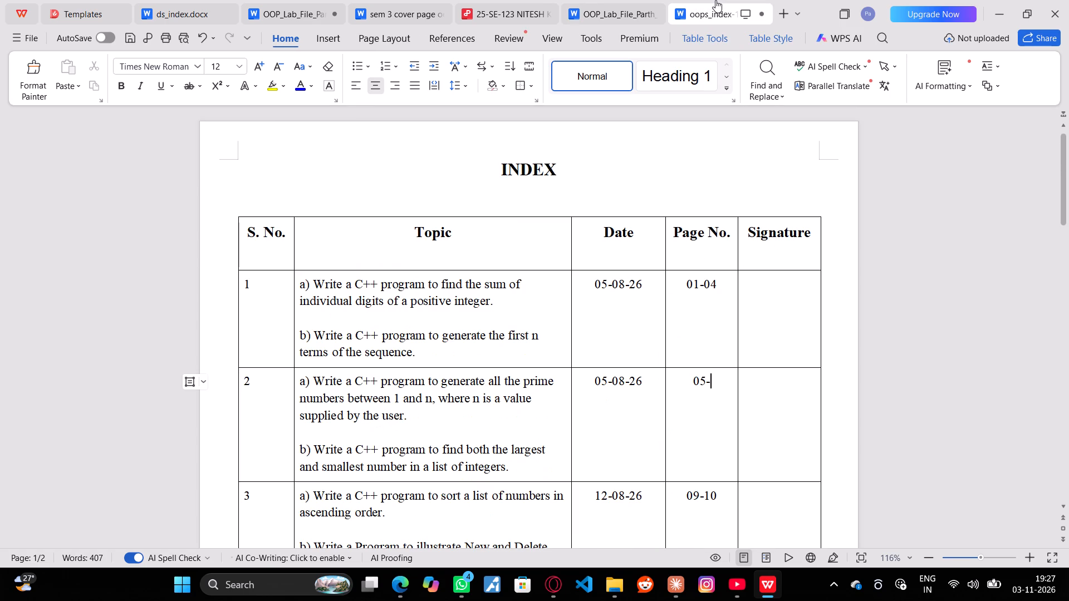
{"action": "type", "text": "08"}
Check the OOP lab file's index and set experiment 3's page range to 09-12 in the oops_index table.
{"action": "scroll", "coordinate": [715, 0], "scroll_direction": "down", "scroll_amount": 3}
{"action": "scroll", "coordinate": [730, 198], "scroll_direction": "down", "scroll_amount": 2}
{"action": "scroll", "coordinate": [720, 376], "scroll_direction": "down", "scroll_amount": 1}
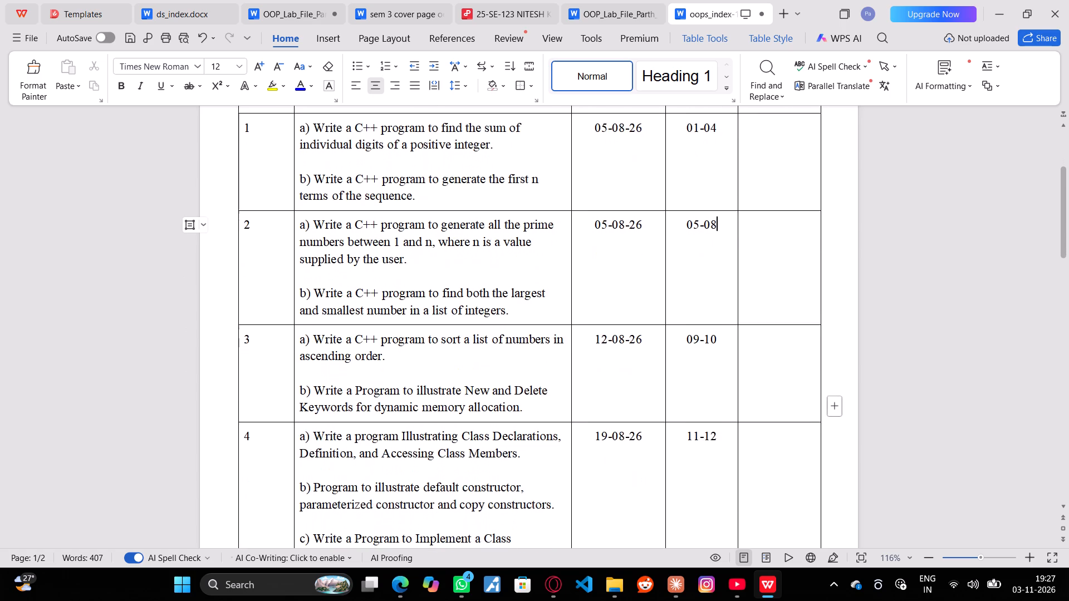
{"action": "scroll", "coordinate": [720, 376], "scroll_direction": "down", "scroll_amount": 1}
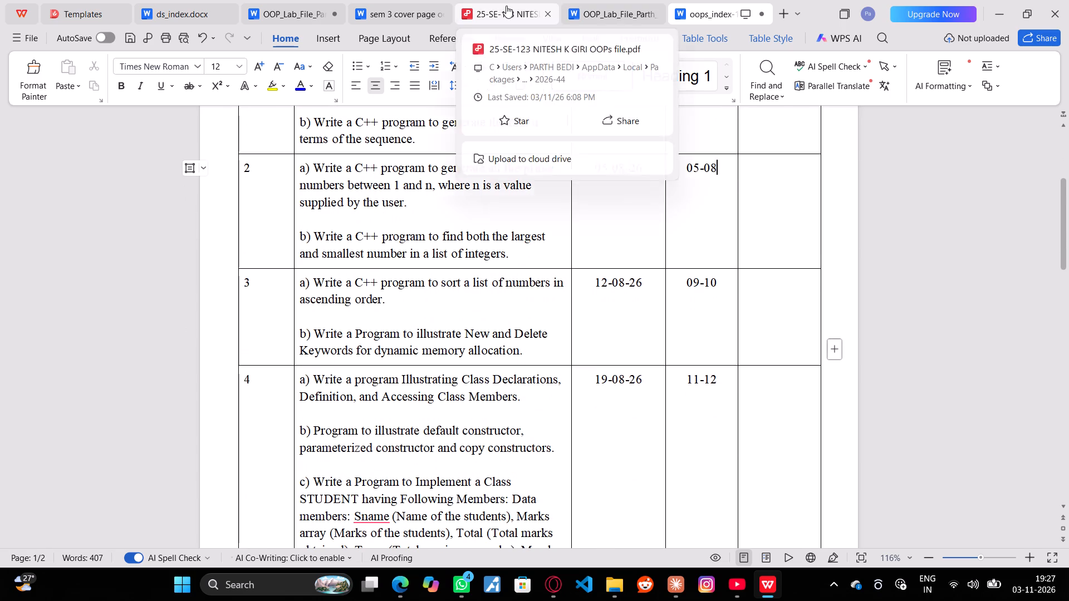
{"action": "left_click", "coordinate": [506, 6]}
{"action": "left_click", "coordinate": [594, 0]}
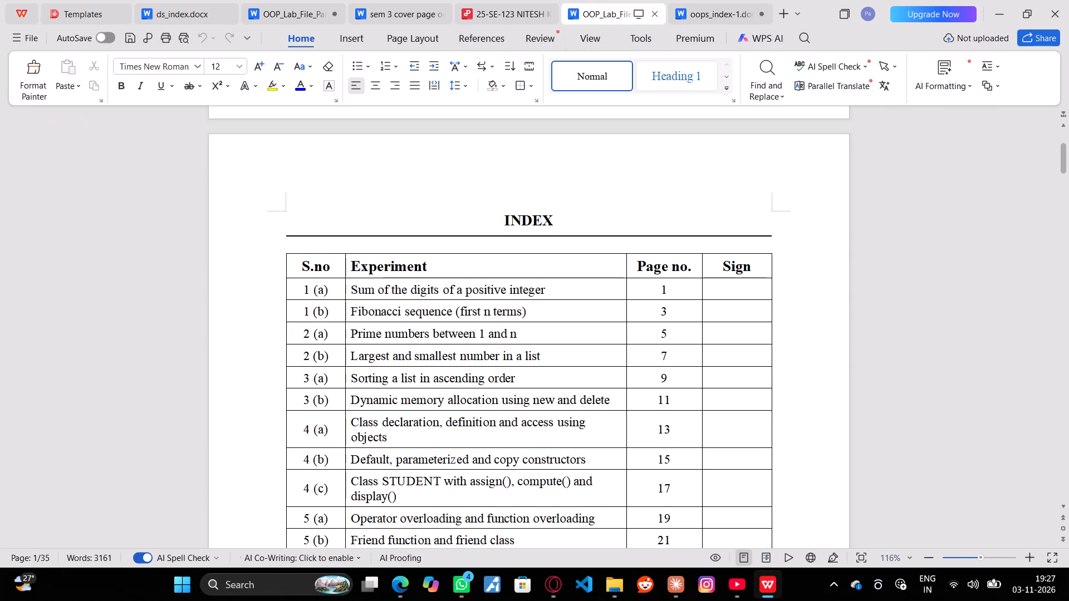
{"action": "scroll", "coordinate": [585, 249], "scroll_direction": "down", "scroll_amount": 2}
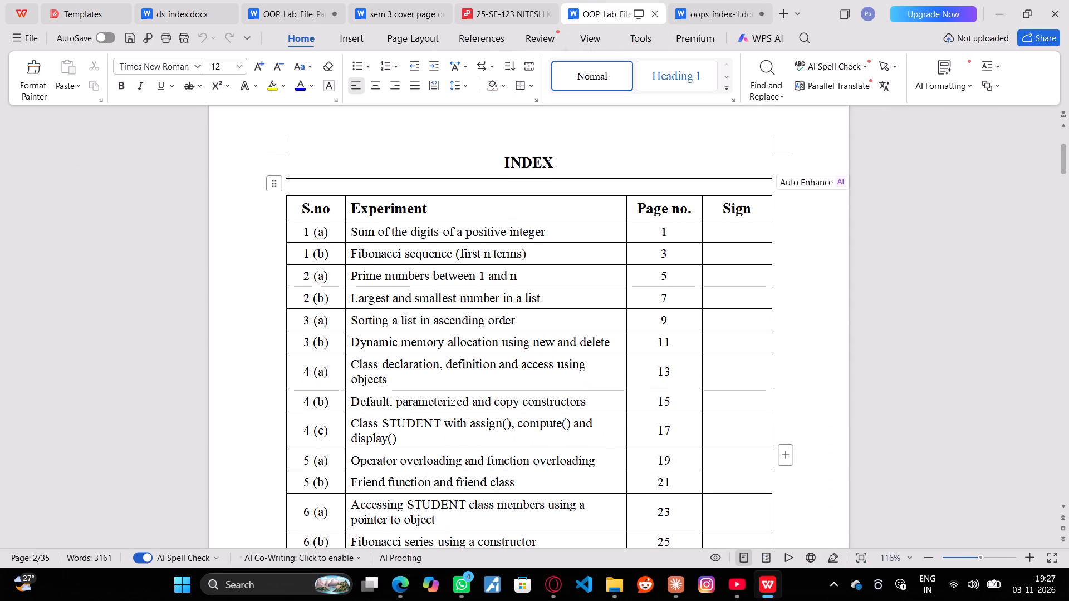
{"action": "left_click", "coordinate": [718, 1]}
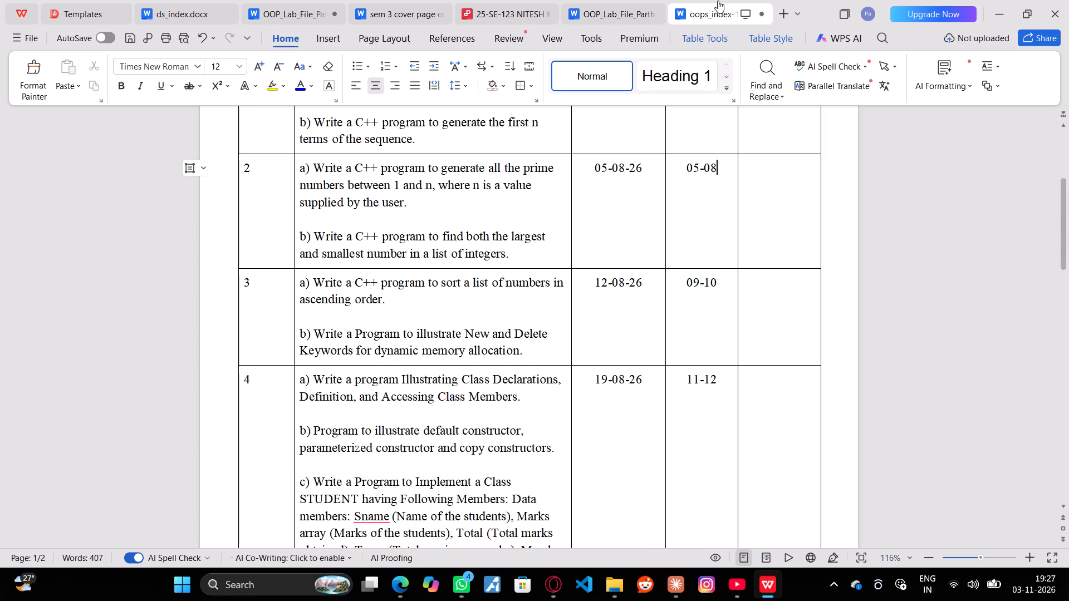
{"action": "left_click", "coordinate": [720, 278]}
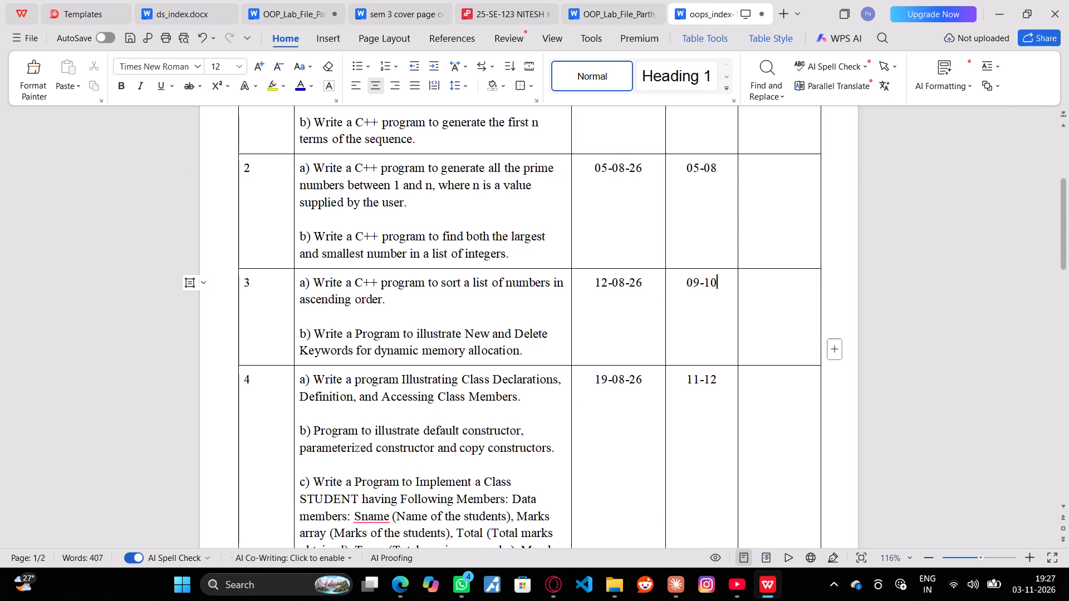
{"action": "key", "text": "BackSpace"}
{"action": "key", "text": "2"}
Set experiment 4's page range to 13-18 in the oops_index table, checking it against the OOP lab file's index.
{"action": "scroll", "coordinate": [683, 454], "scroll_direction": "down", "scroll_amount": 1}
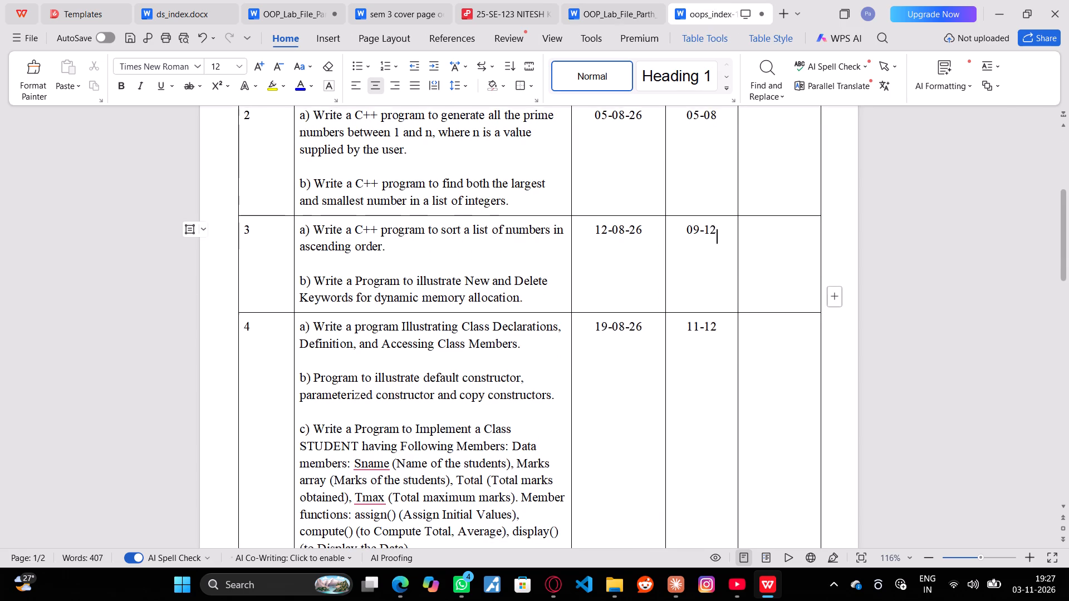
{"action": "scroll", "coordinate": [683, 454], "scroll_direction": "down", "scroll_amount": 1}
{"action": "left_click", "coordinate": [714, 323]}
{"action": "key", "text": "BackSpace"}
{"action": "key", "text": "BackSpace"}
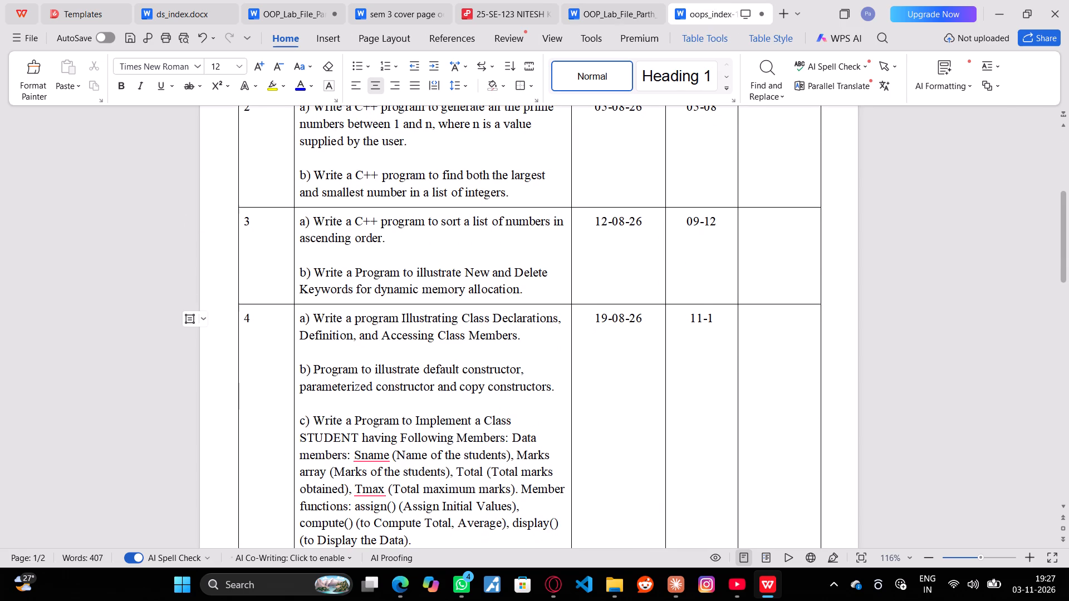
{"action": "key", "text": "BackSpace"}
{"action": "key", "text": "BackSpace"}
{"action": "type", "text": "3-"}
{"action": "left_click", "coordinate": [616, 9]}
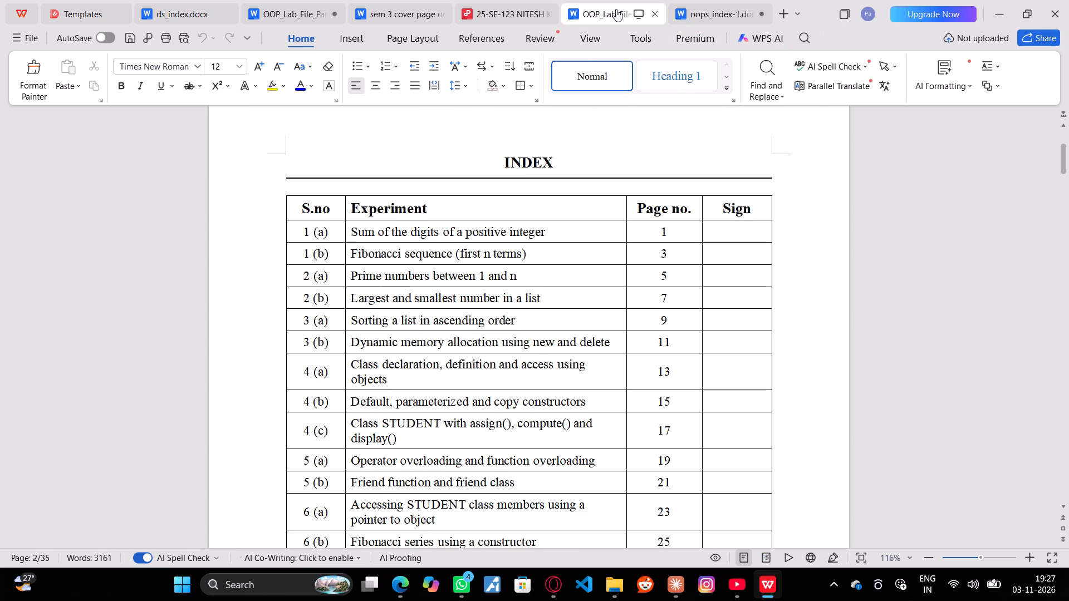
{"action": "scroll", "coordinate": [634, 299], "scroll_direction": "down", "scroll_amount": 2}
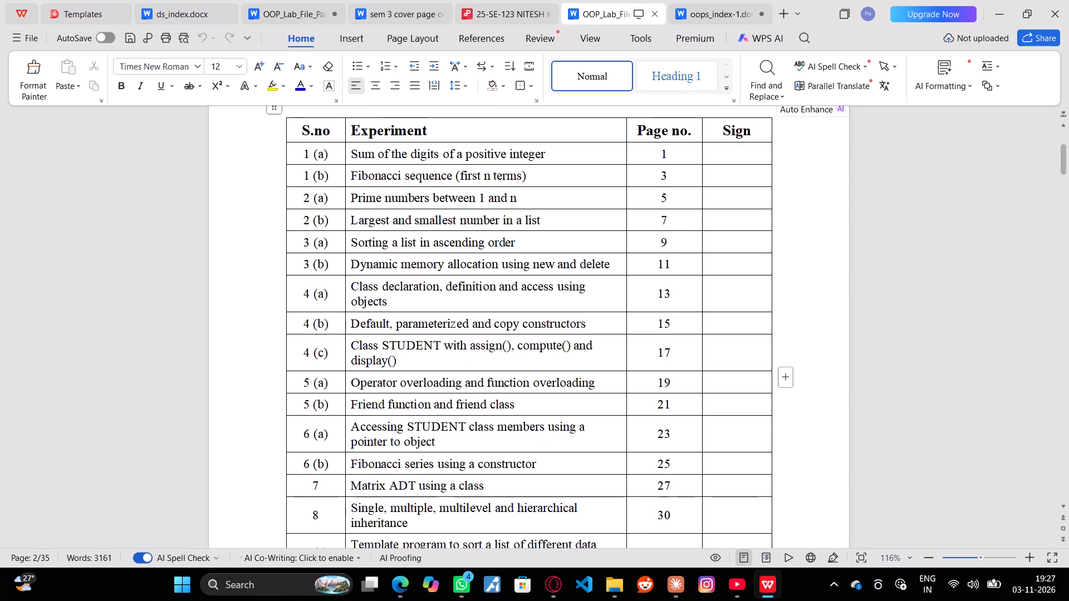
{"action": "scroll", "coordinate": [634, 299], "scroll_direction": "down", "scroll_amount": 1}
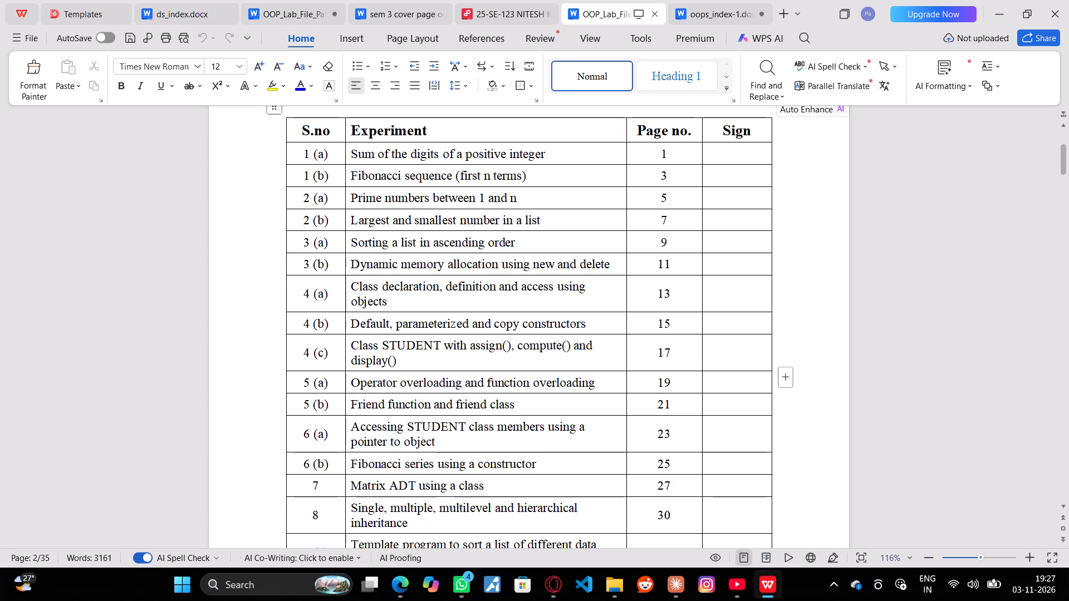
{"action": "left_click", "coordinate": [694, 27]}
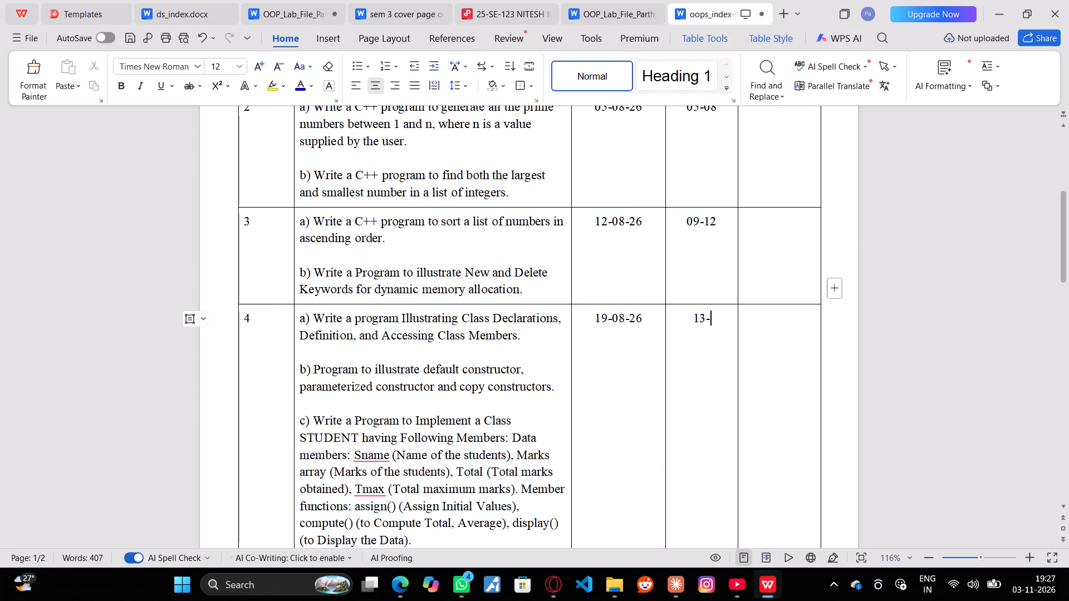
{"action": "type", "text": "18"}
Set experiment 5's page range to 19-22 in the oops_index table, checking it against the OOP lab file's index.
{"action": "scroll", "coordinate": [648, 334], "scroll_direction": "down", "scroll_amount": 3}
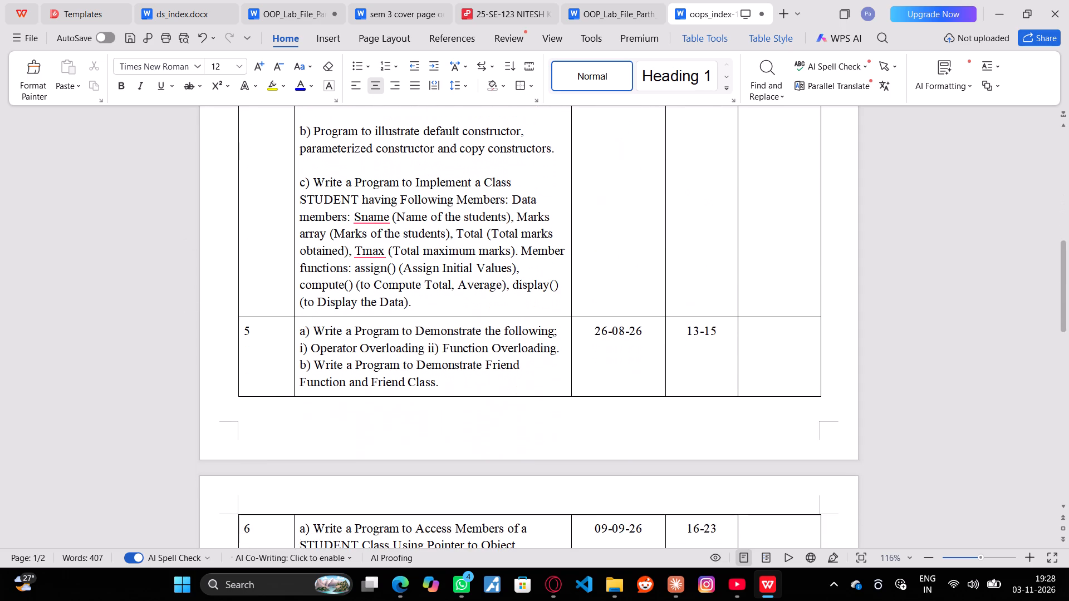
{"action": "scroll", "coordinate": [648, 334], "scroll_direction": "down", "scroll_amount": 1}
{"action": "left_click", "coordinate": [718, 326]}
{"action": "key", "text": "BackSpace"}
{"action": "key", "text": "BackSpace"}
{"action": "key", "text": "BackSpace"}
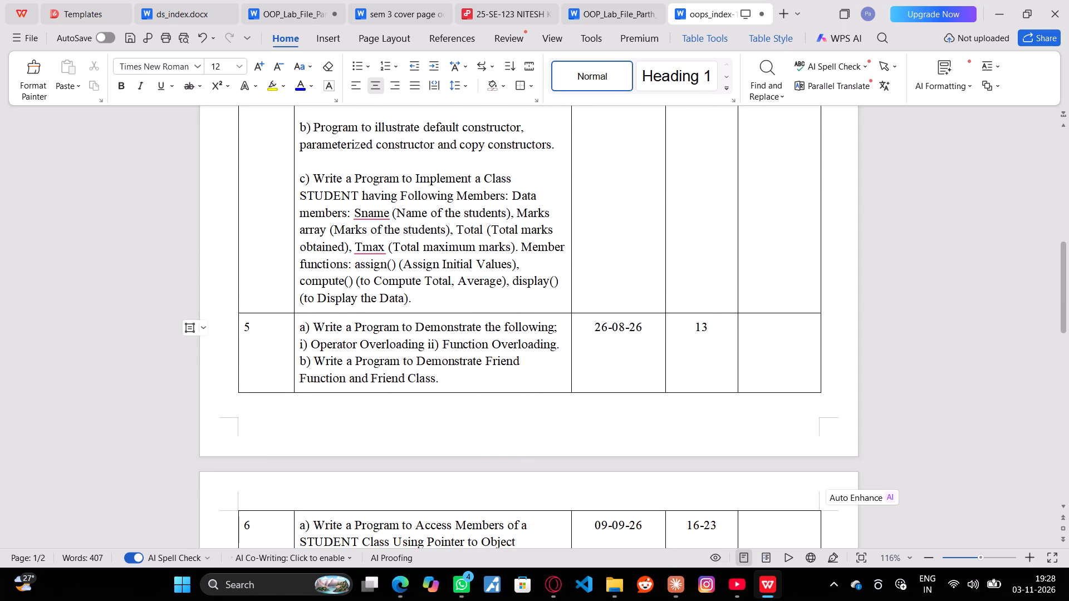
{"action": "key", "text": "BackSpace"}
{"action": "left_click", "coordinate": [634, 0]}
{"action": "scroll", "coordinate": [631, 269], "scroll_direction": "down", "scroll_amount": 1}
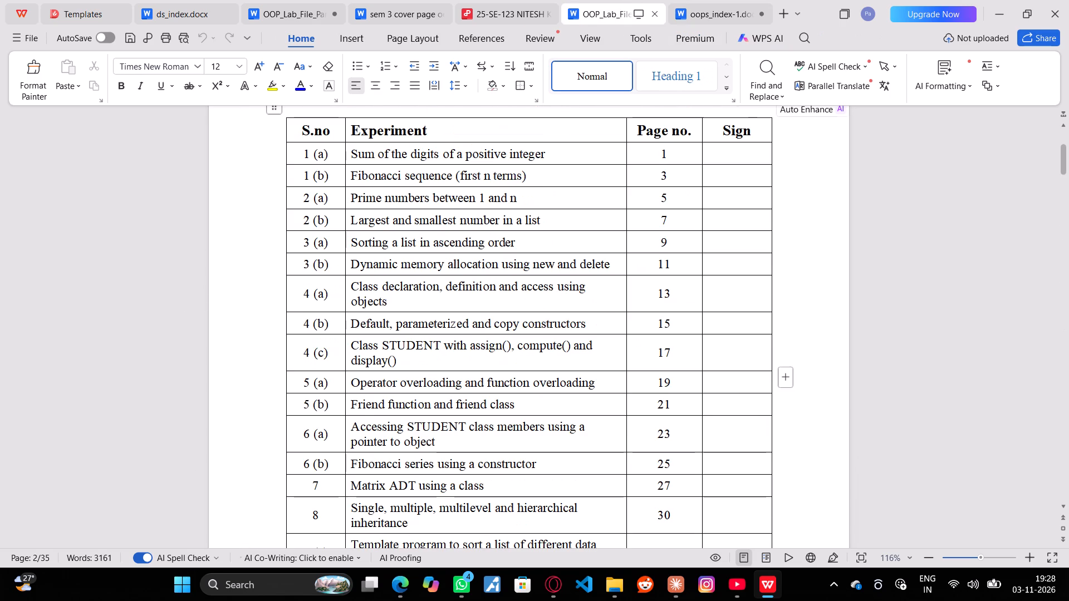
{"action": "scroll", "coordinate": [631, 269], "scroll_direction": "down", "scroll_amount": 2}
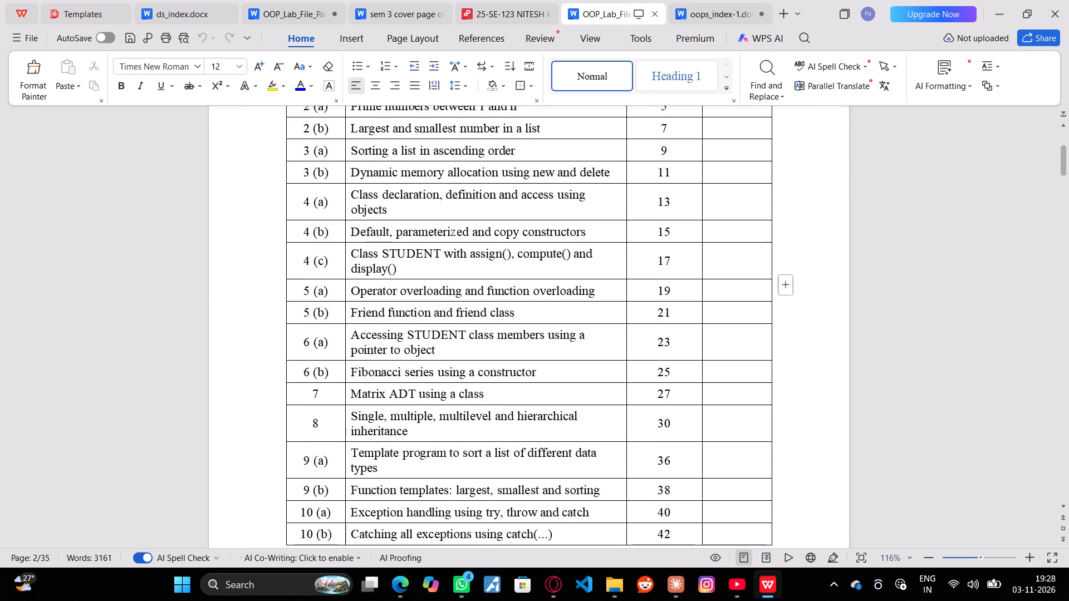
{"action": "left_click", "coordinate": [712, 0]}
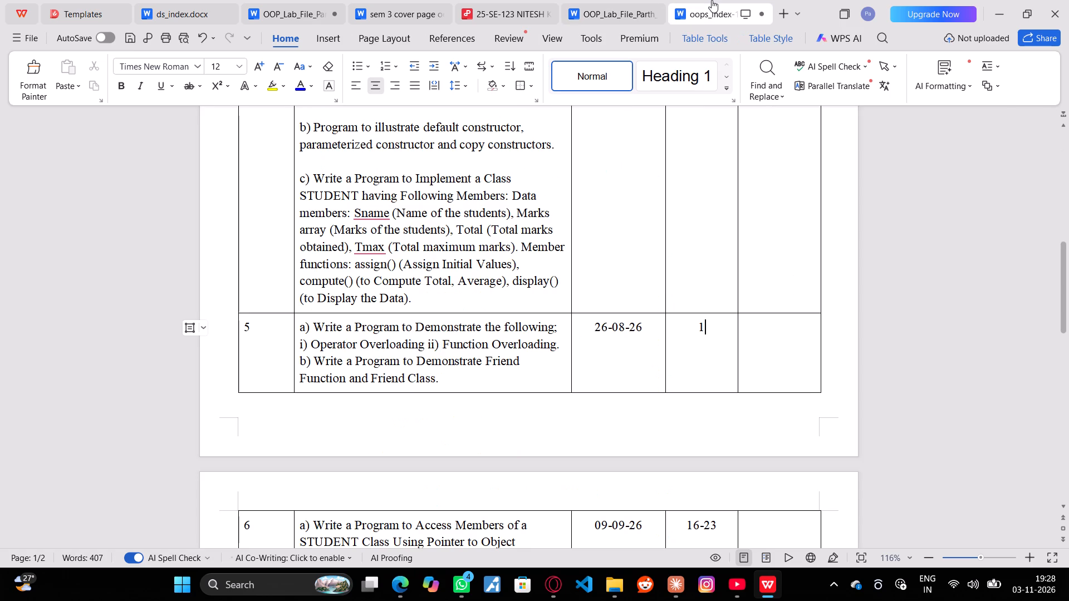
{"action": "type", "text": "9-22"}
Set experiment 6's page range to 23-26 in the oops_index table, checking it against the OOP lab file's index.
{"action": "scroll", "coordinate": [717, 111], "scroll_direction": "down", "scroll_amount": 4}
{"action": "left_click", "coordinate": [716, 339]}
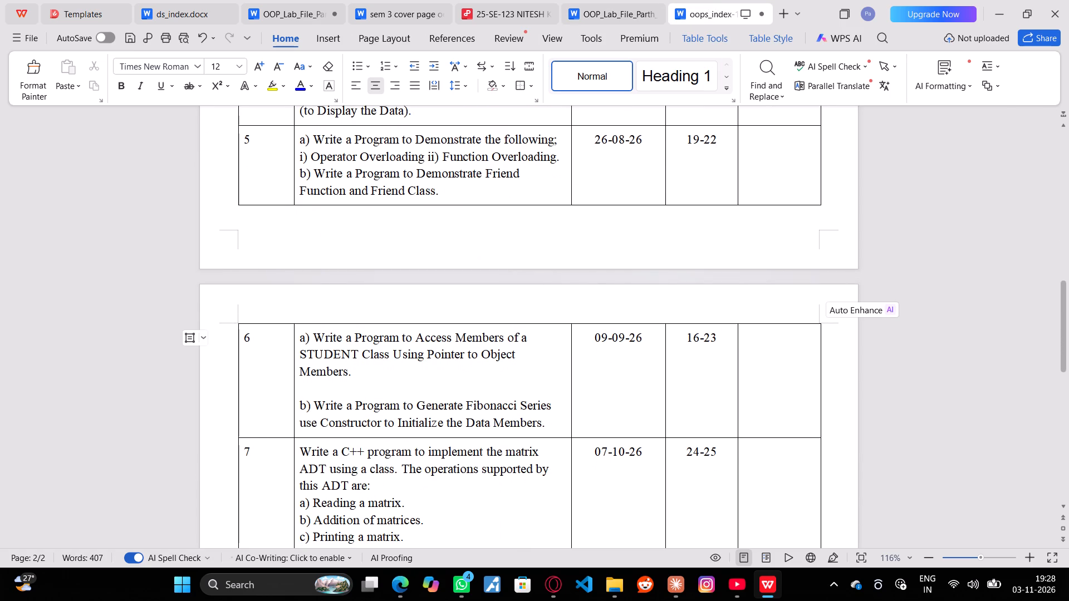
{"action": "key", "text": "BackSpace"}
{"action": "key", "text": "BackSpace"}
{"action": "key", "text": "BackSpace"}
{"action": "key", "text": "BackSpace"}
{"action": "left_click", "coordinate": [613, 0]}
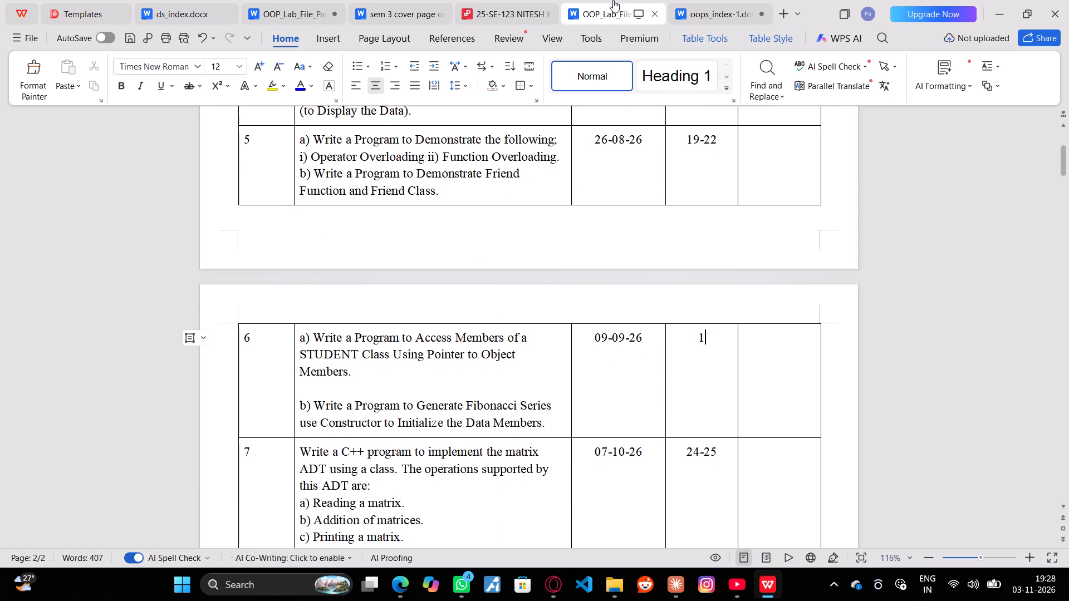
{"action": "scroll", "coordinate": [627, 249], "scroll_direction": "down", "scroll_amount": 1}
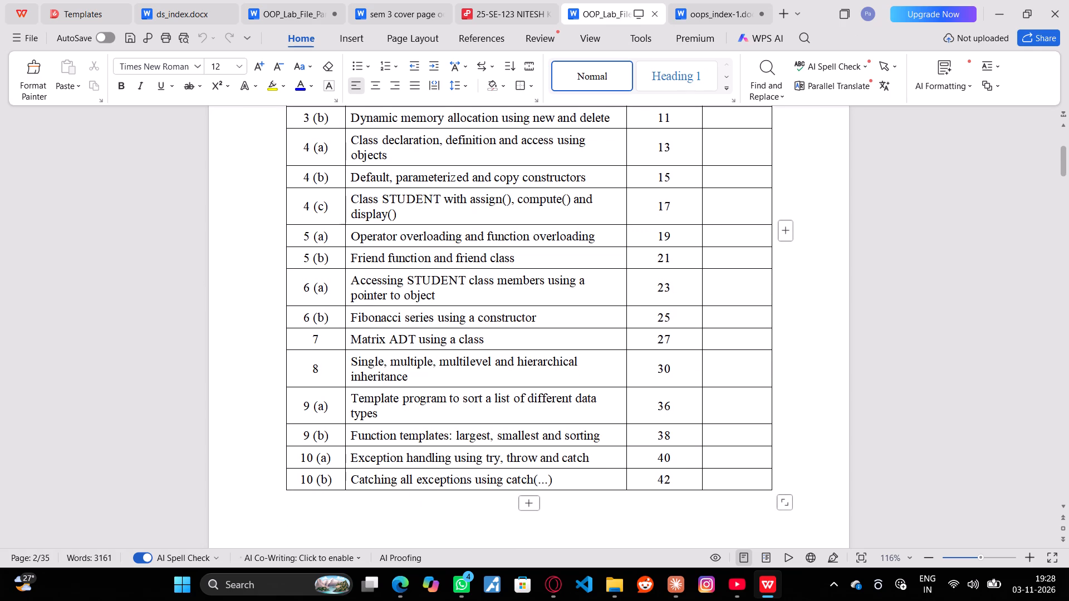
{"action": "left_click", "coordinate": [713, 16]}
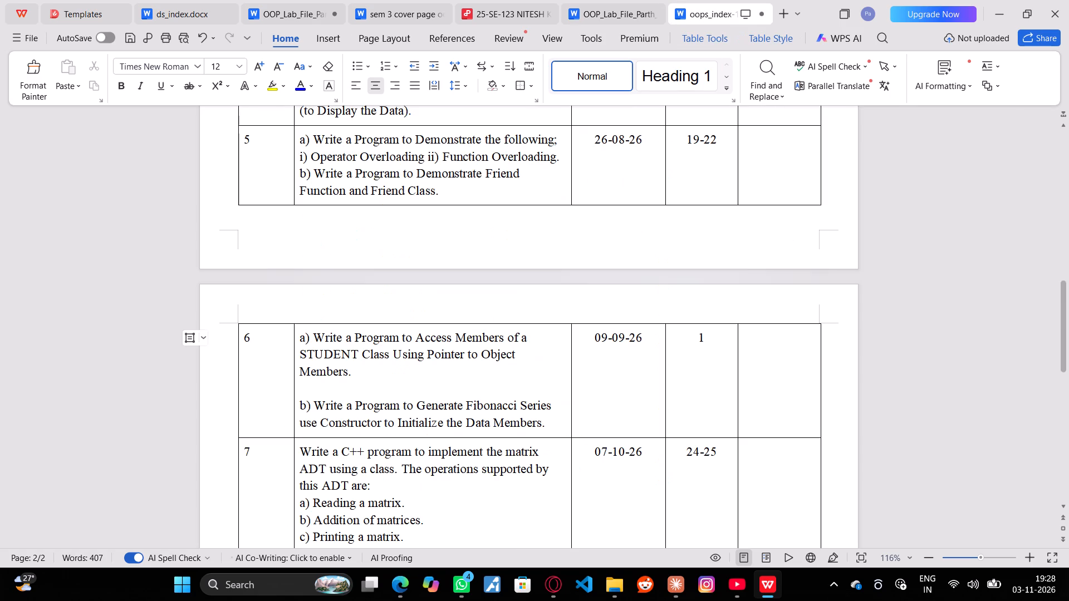
{"action": "key", "text": "BackSpace"}
{"action": "type", "text": "23-26"}
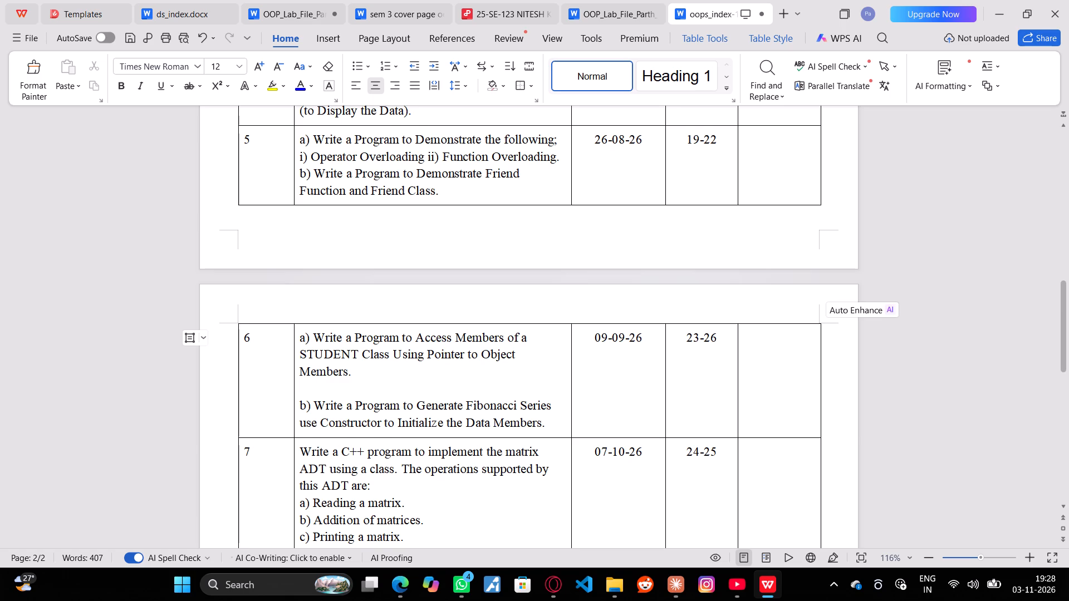
Set experiment 7's page range to 27-29 in the oops_index table, checking it against the OOP lab file's index.
{"action": "scroll", "coordinate": [718, 437], "scroll_direction": "down", "scroll_amount": 1}
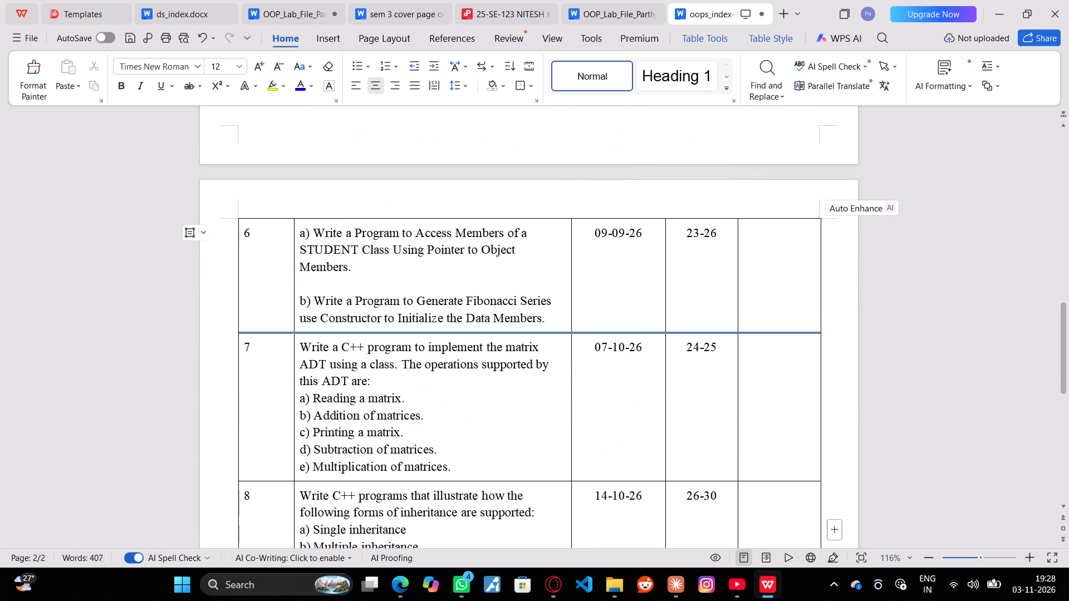
{"action": "scroll", "coordinate": [717, 344], "scroll_direction": "down", "scroll_amount": 1}
{"action": "left_click", "coordinate": [718, 322]}
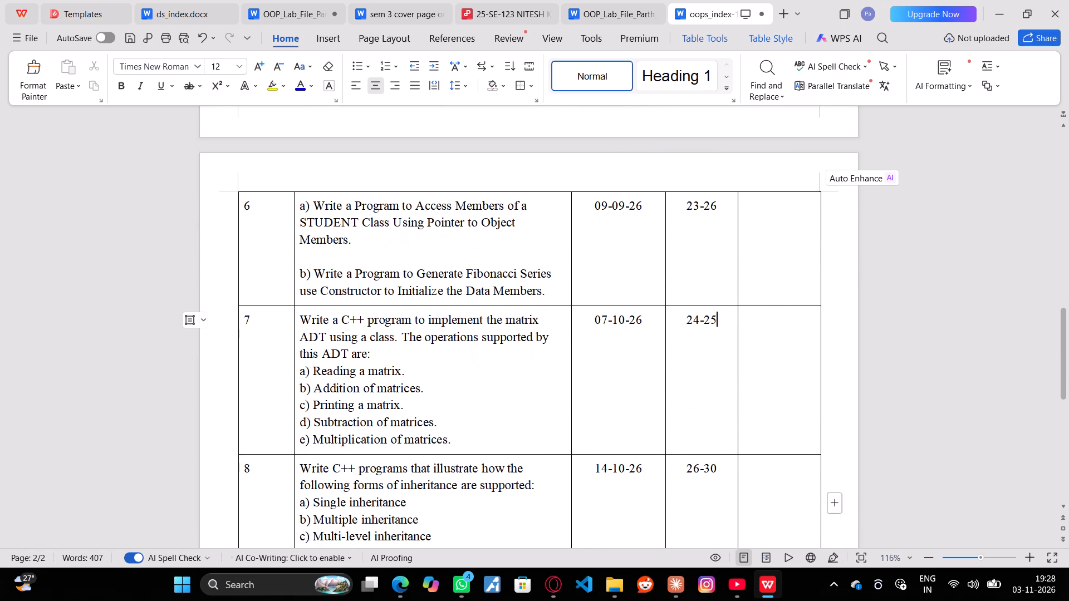
{"action": "key", "text": "BackSpace"}
{"action": "key", "text": "BackSpace"}
{"action": "key", "text": "BackSpace"}
{"action": "key", "text": "BackSpace"}
{"action": "type", "text": "7-"}
{"action": "left_click", "coordinate": [586, 0]}
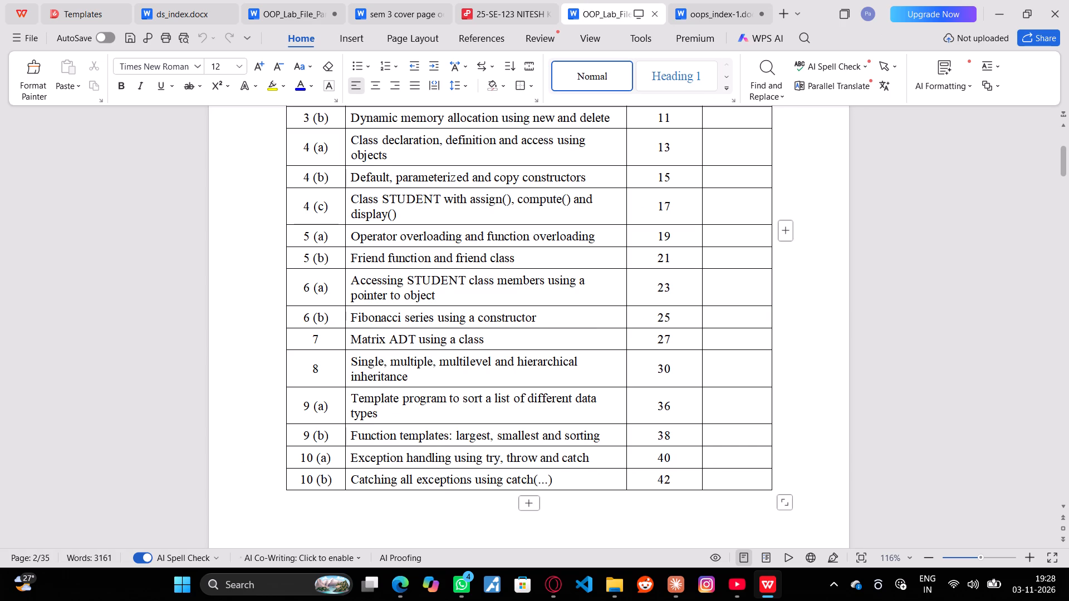
{"action": "left_click", "coordinate": [723, 0]}
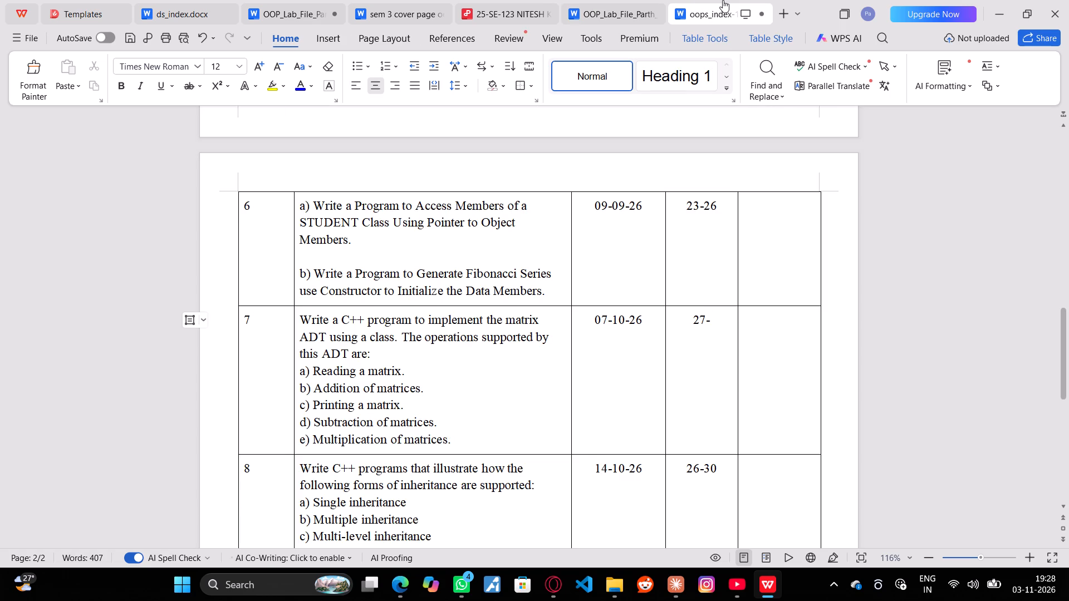
{"action": "type", "text": "29"}
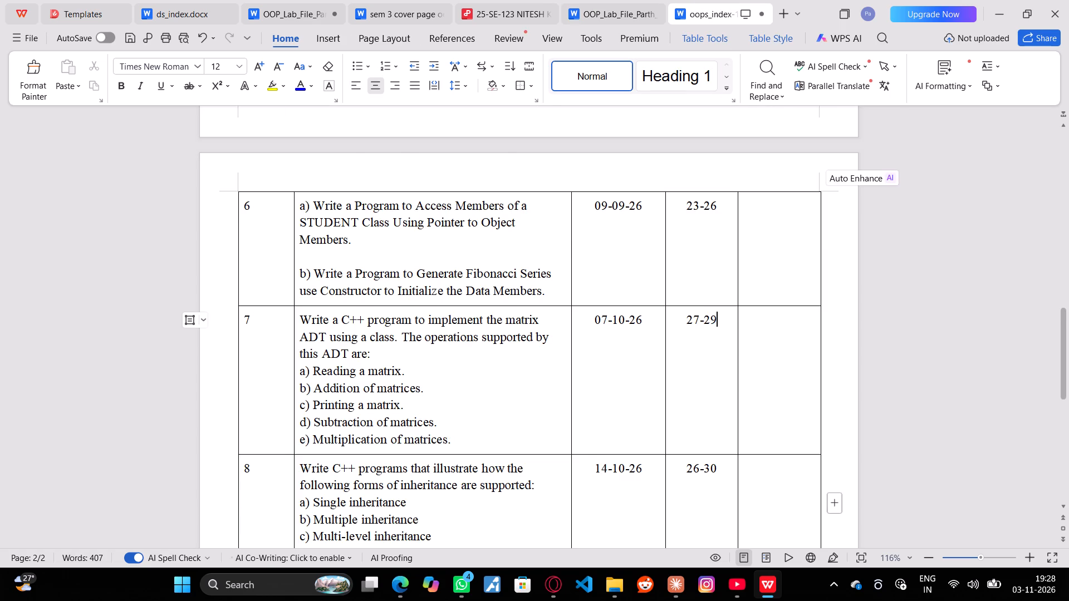
Set experiment 8's page range to 30-35 in the oops_index table, checking it against the OOP lab file's index.
{"action": "scroll", "coordinate": [729, 199], "scroll_direction": "down", "scroll_amount": 2}
{"action": "left_click", "coordinate": [716, 397]}
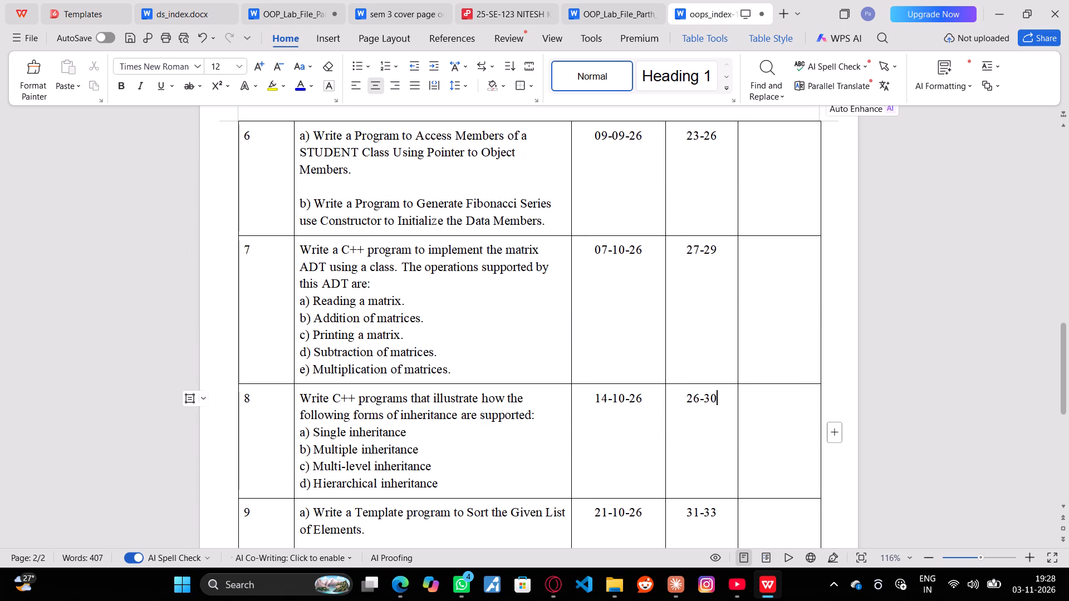
{"action": "key", "text": "BackSpace"}
{"action": "key", "text": "BackSpace"}
{"action": "key", "text": "BackSpace"}
{"action": "key", "text": "BackSpace"}
{"action": "key", "text": "BackSpace"}
{"action": "type", "text": "30-"}
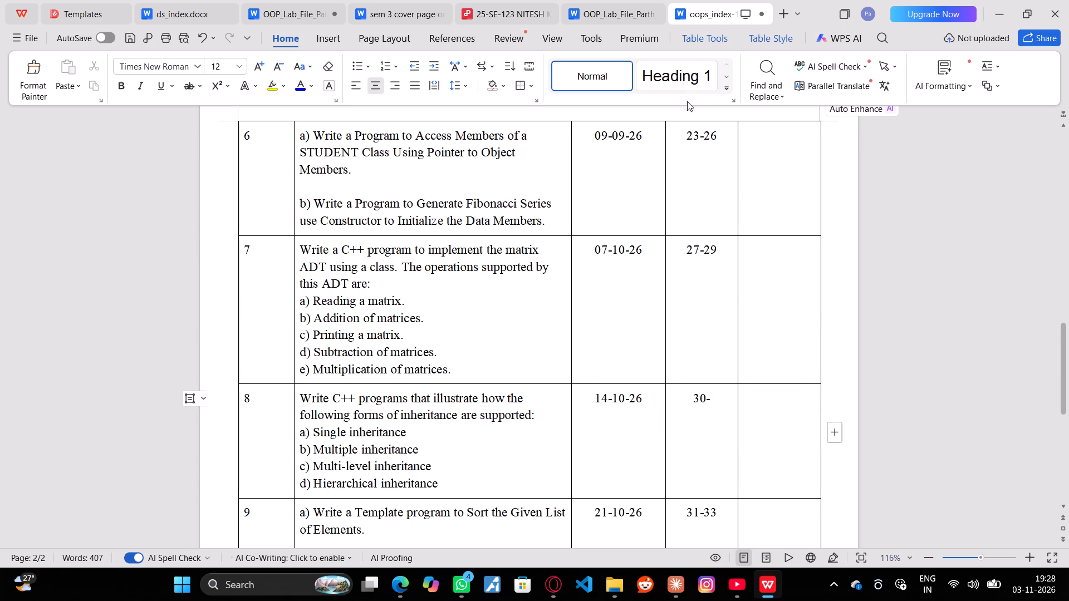
{"action": "left_click", "coordinate": [624, 14]}
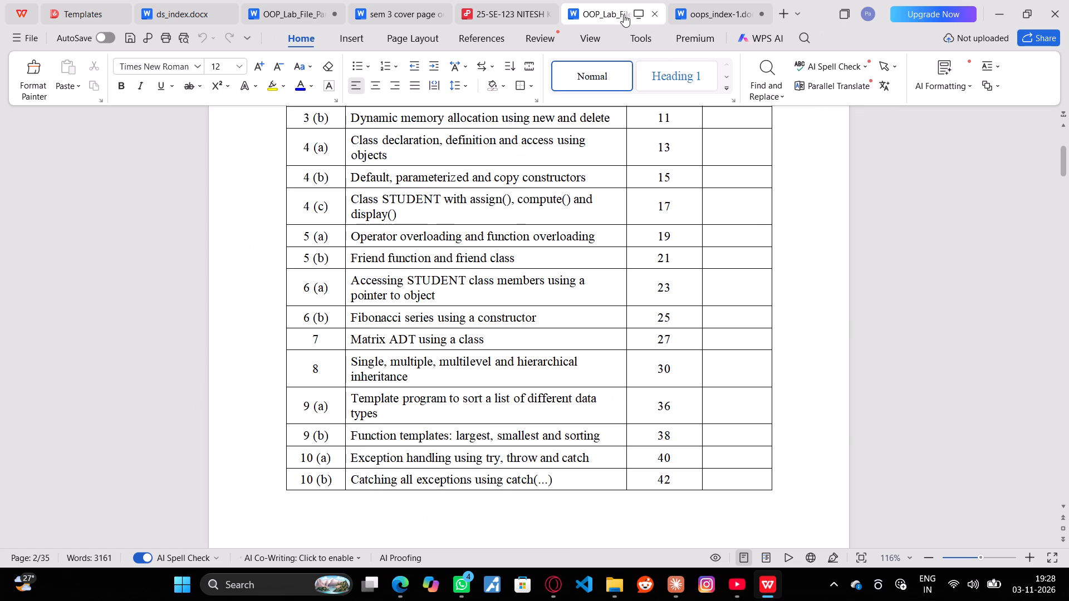
{"action": "left_click", "coordinate": [702, 9]}
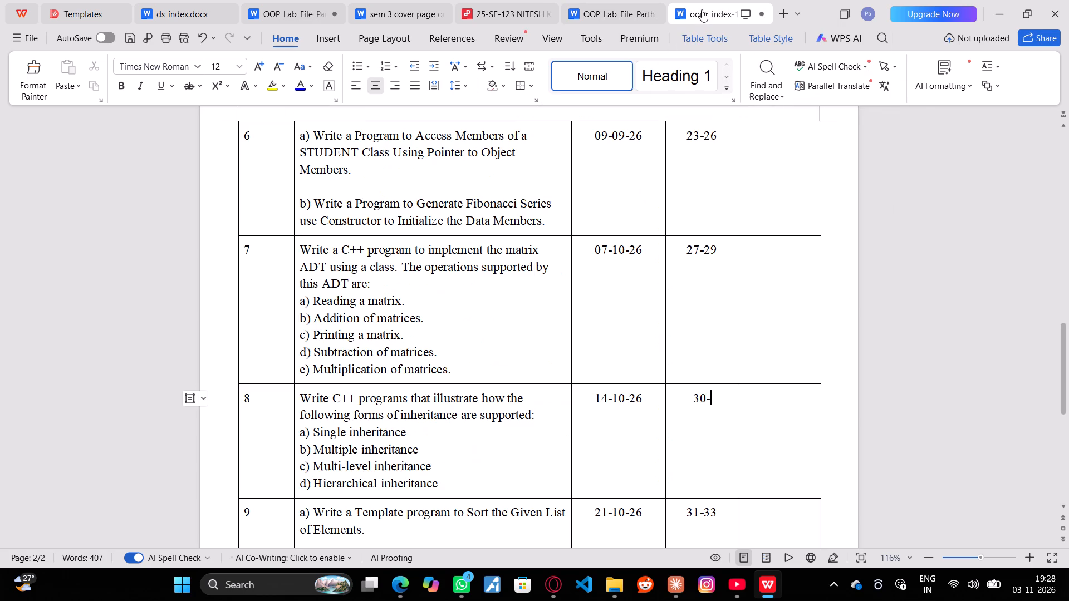
{"action": "type", "text": "35"}
Set experiment 9's page range to 36-39 in the oops_index table, checking it against the OOP lab file's index.
{"action": "scroll", "coordinate": [718, 284], "scroll_direction": "down", "scroll_amount": 3}
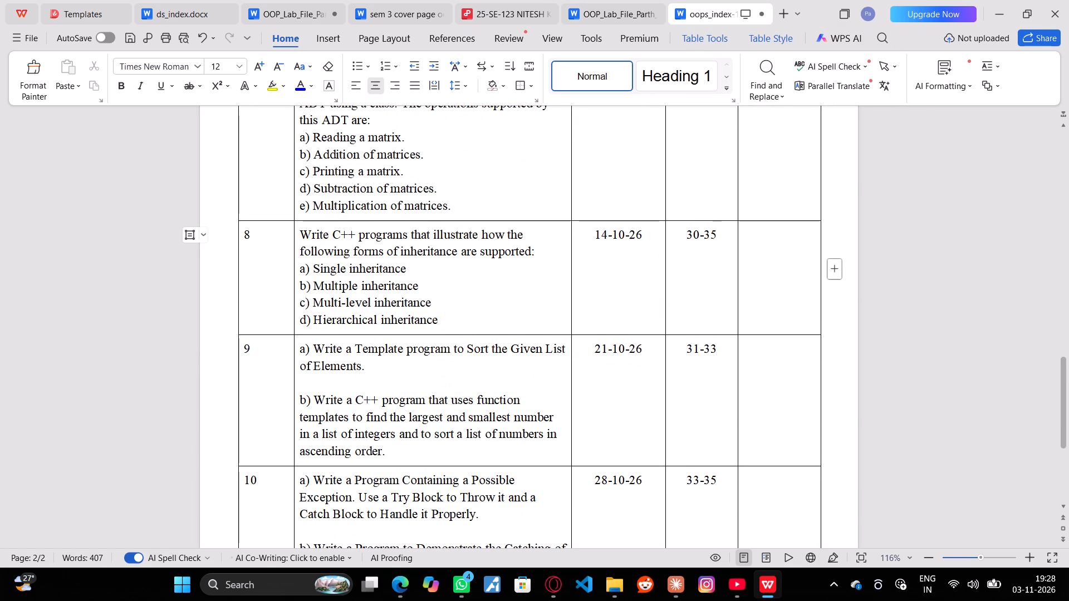
{"action": "left_click", "coordinate": [716, 351]}
{"action": "key", "text": "BackSpace"}
{"action": "key", "text": "BackSpace"}
{"action": "key", "text": "BackSpace"}
{"action": "key", "text": "BackSpace"}
{"action": "type", "text": "6-"}
{"action": "left_click", "coordinate": [597, 1]}
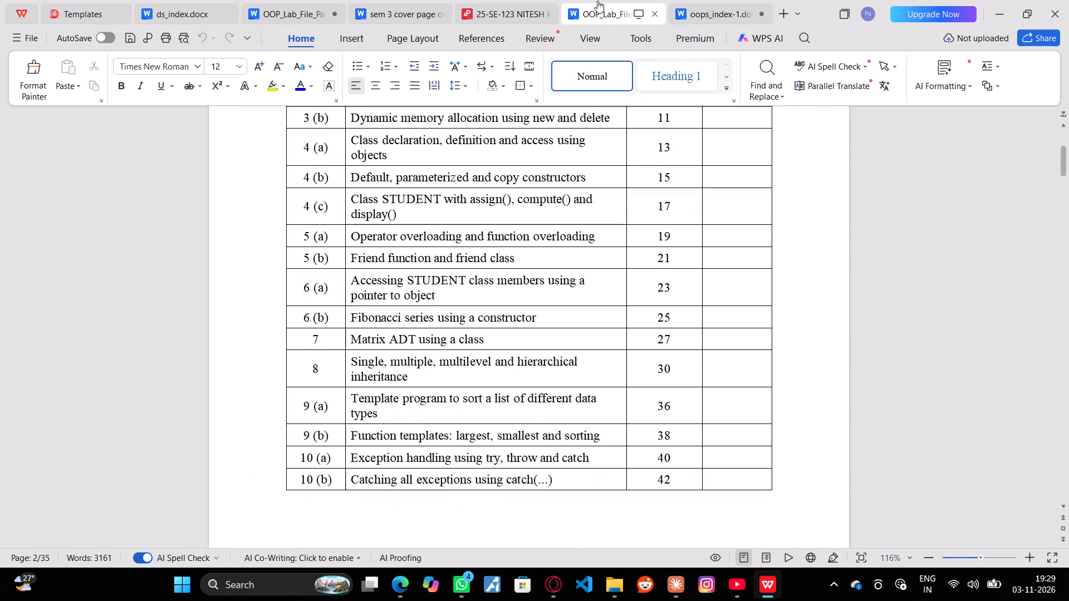
{"action": "left_click", "coordinate": [719, 13]}
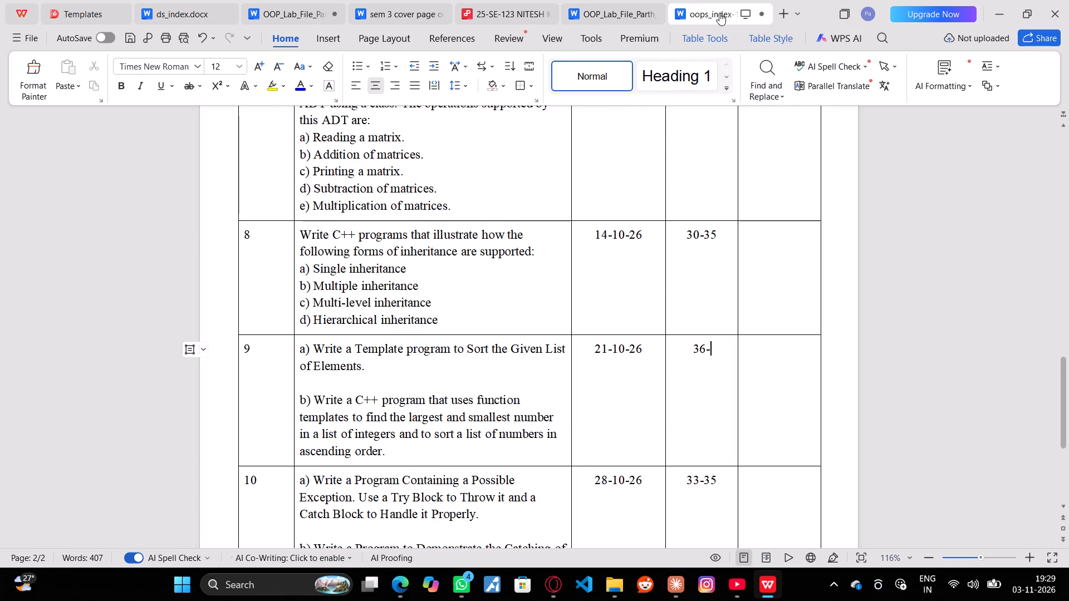
{"action": "type", "text": "39"}
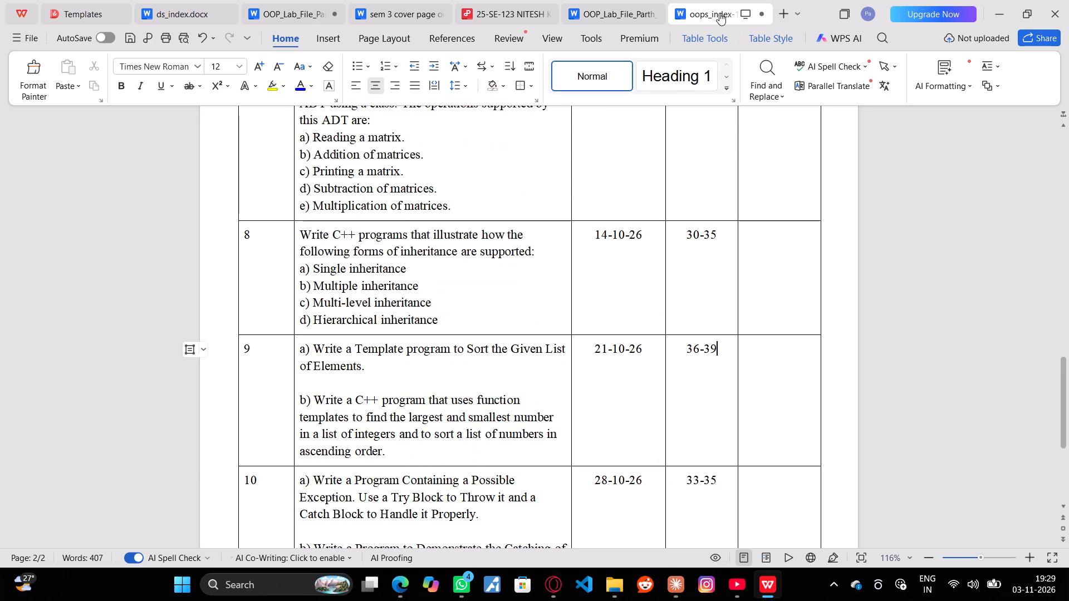
Set experiment 10's page range to 40-42 in the oops_index table, checking it against the OOP lab file's index.
{"action": "scroll", "coordinate": [737, 235], "scroll_direction": "down", "scroll_amount": 1}
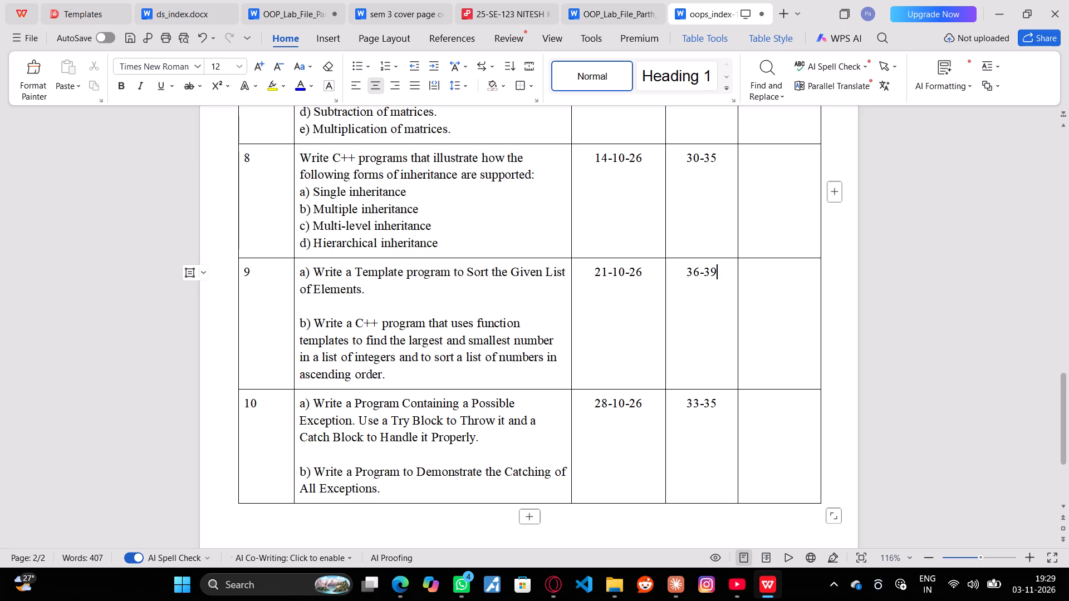
{"action": "scroll", "coordinate": [732, 295], "scroll_direction": "down", "scroll_amount": 1}
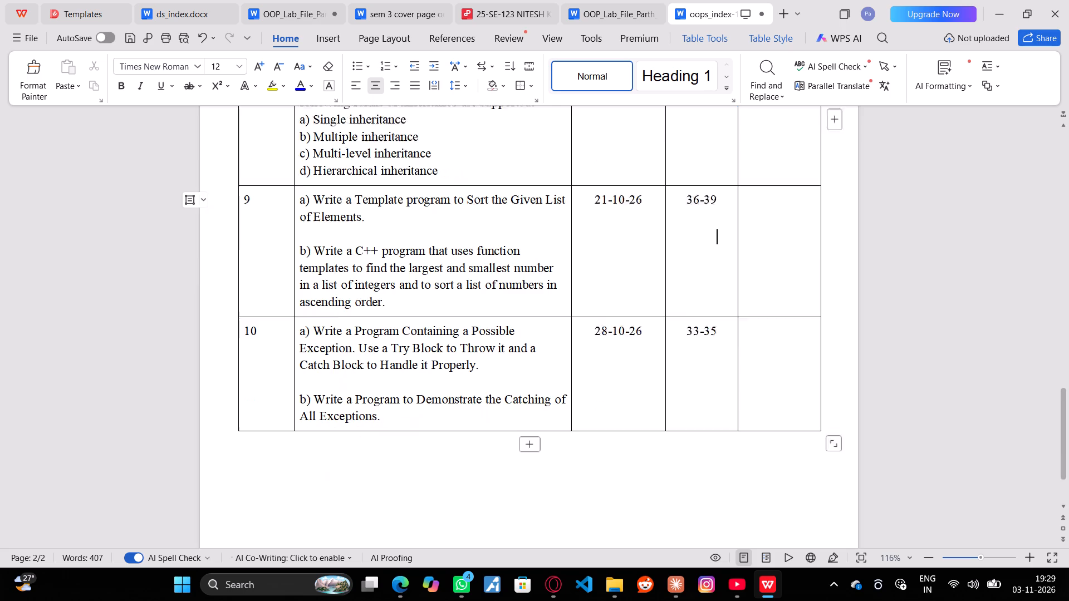
{"action": "scroll", "coordinate": [732, 295], "scroll_direction": "down", "scroll_amount": 3}
{"action": "scroll", "coordinate": [633, 151], "scroll_direction": "up", "scroll_amount": 1}
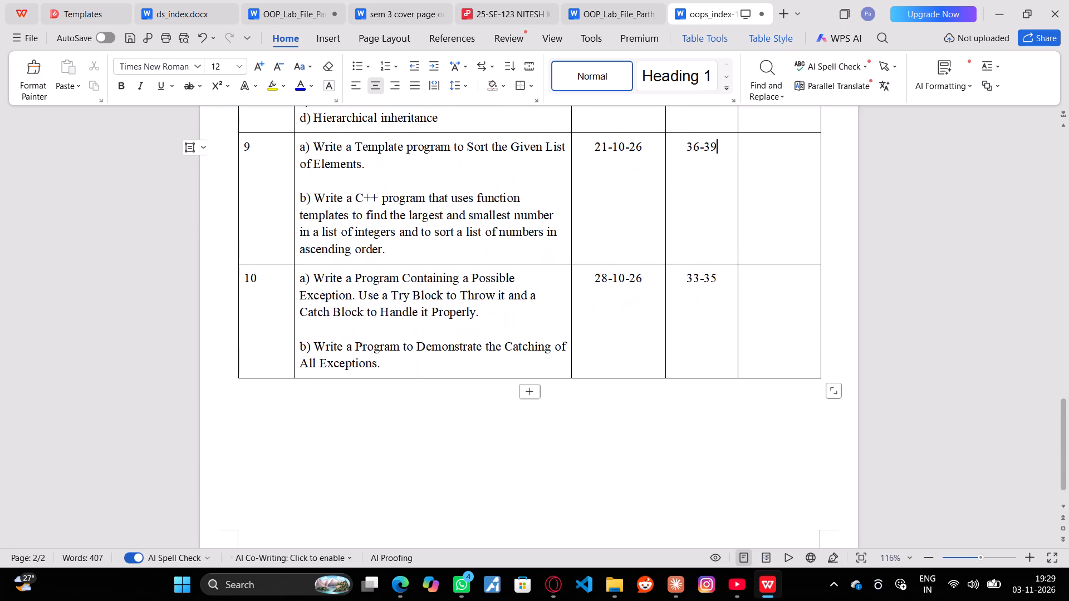
{"action": "left_click", "coordinate": [596, 13]}
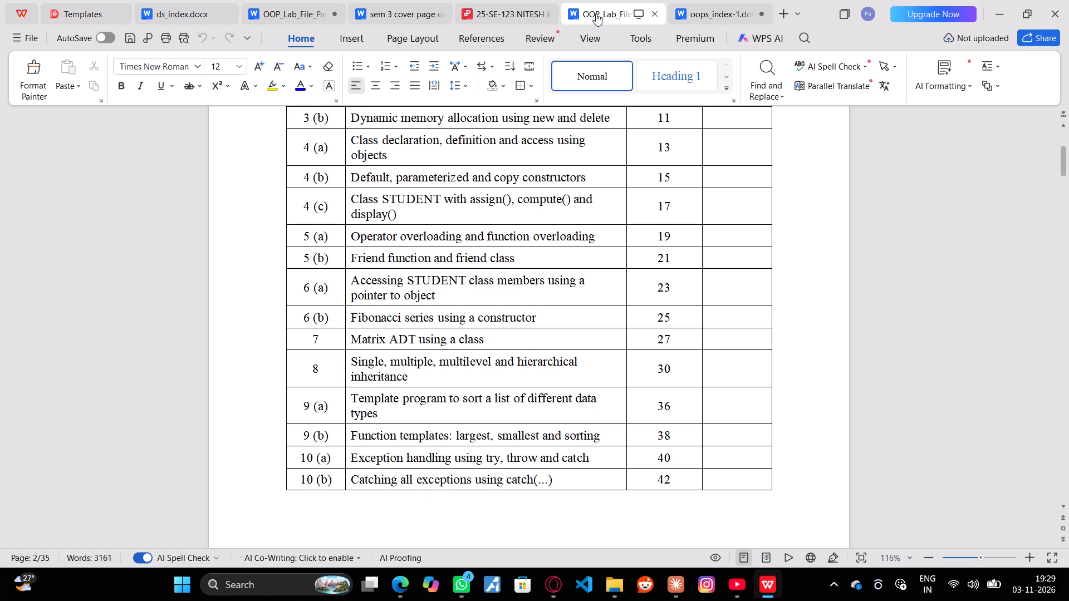
{"action": "scroll", "coordinate": [570, 258], "scroll_direction": "down", "scroll_amount": 7}
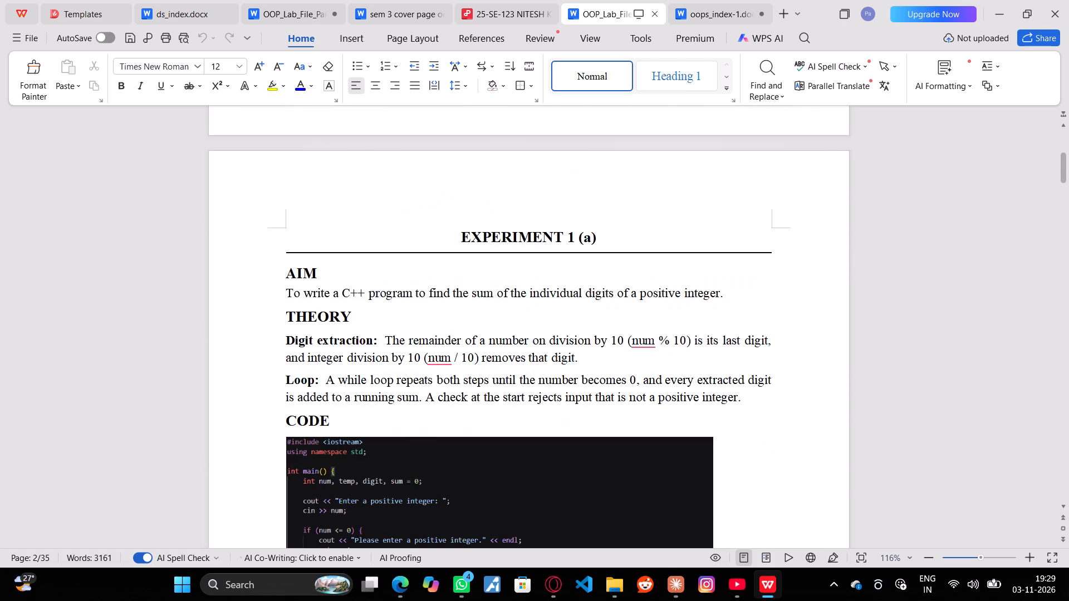
{"action": "left_click", "coordinate": [687, 0]}
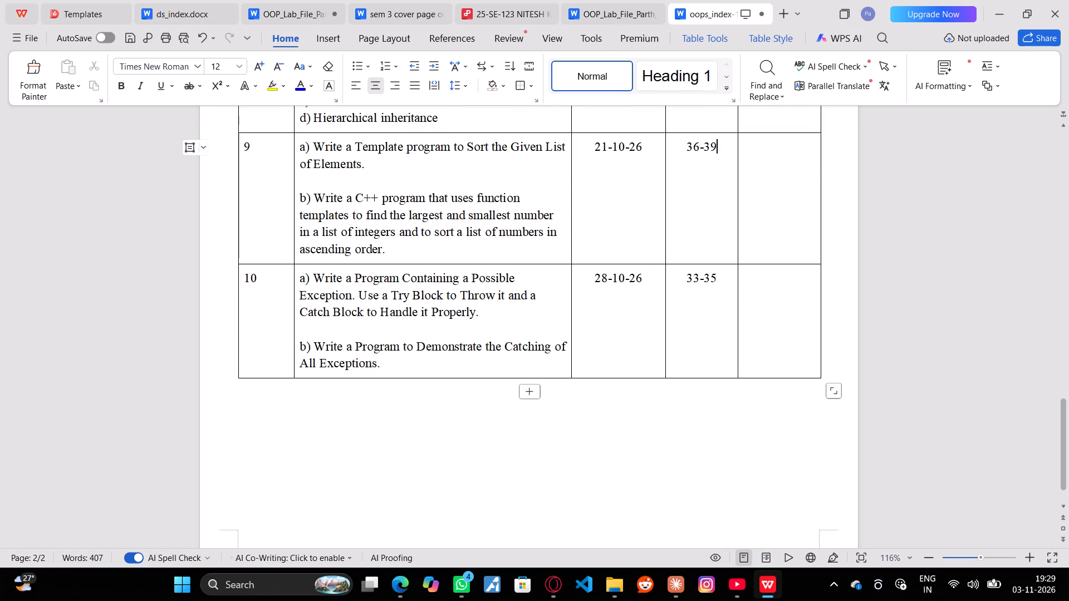
{"action": "left_click", "coordinate": [715, 277]}
{"action": "key", "text": "BackSpace"}
{"action": "key", "text": "BackSpace"}
{"action": "key", "text": "BackSpace"}
{"action": "key", "text": "BackSpace"}
{"action": "key", "text": "BackSpace"}
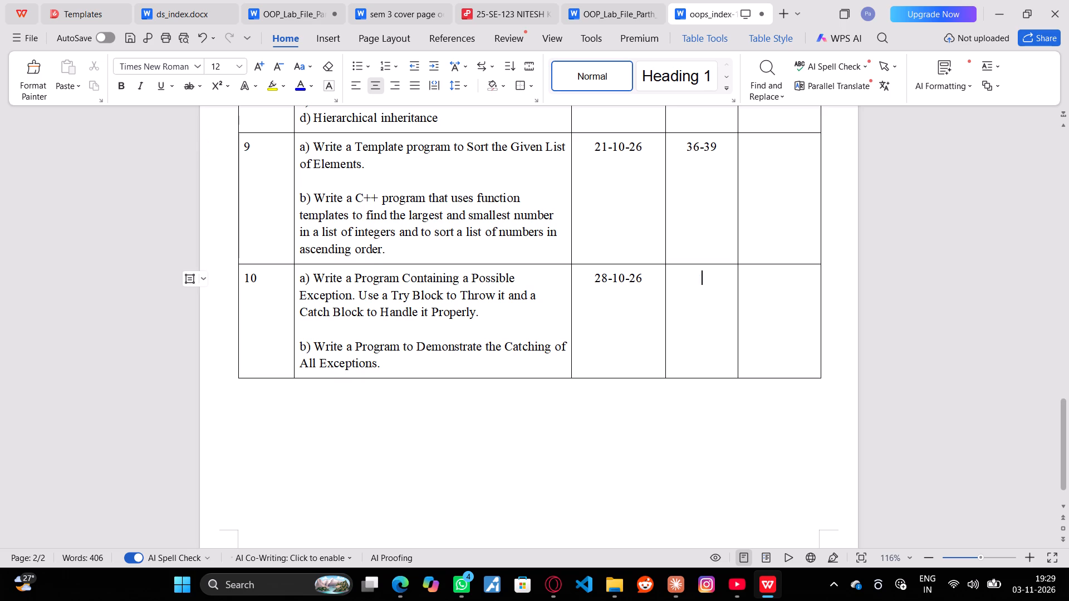
{"action": "type", "text": "40-42"}
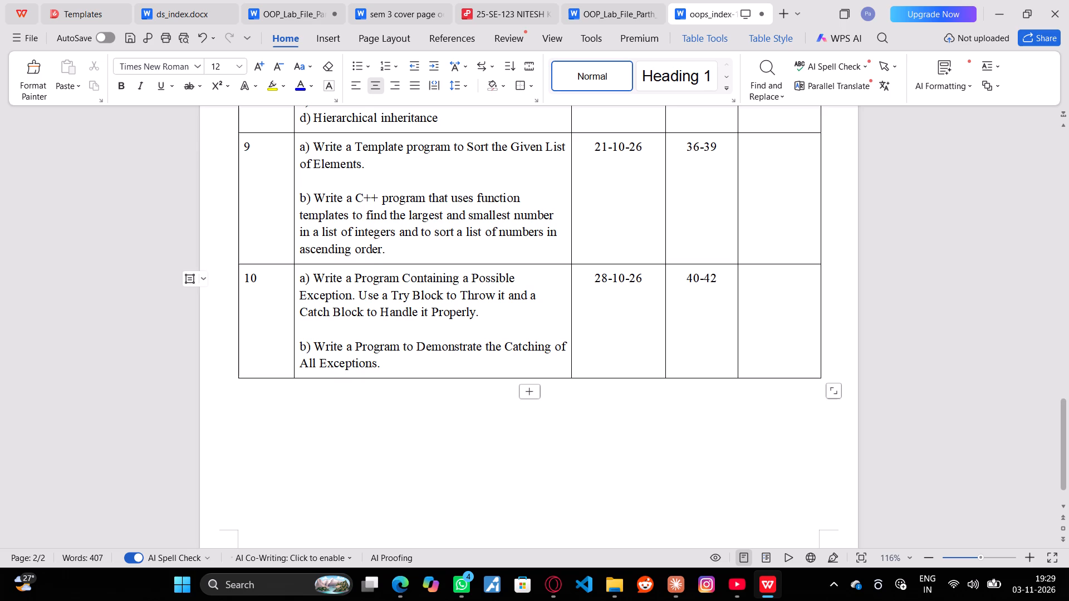
{"action": "left_click", "coordinate": [670, 426]}
Review the oops_index page ranges and examine the footer page numbers through to the last page of the OOP lab file.
{"action": "scroll", "coordinate": [670, 426], "scroll_direction": "up", "scroll_amount": 9}
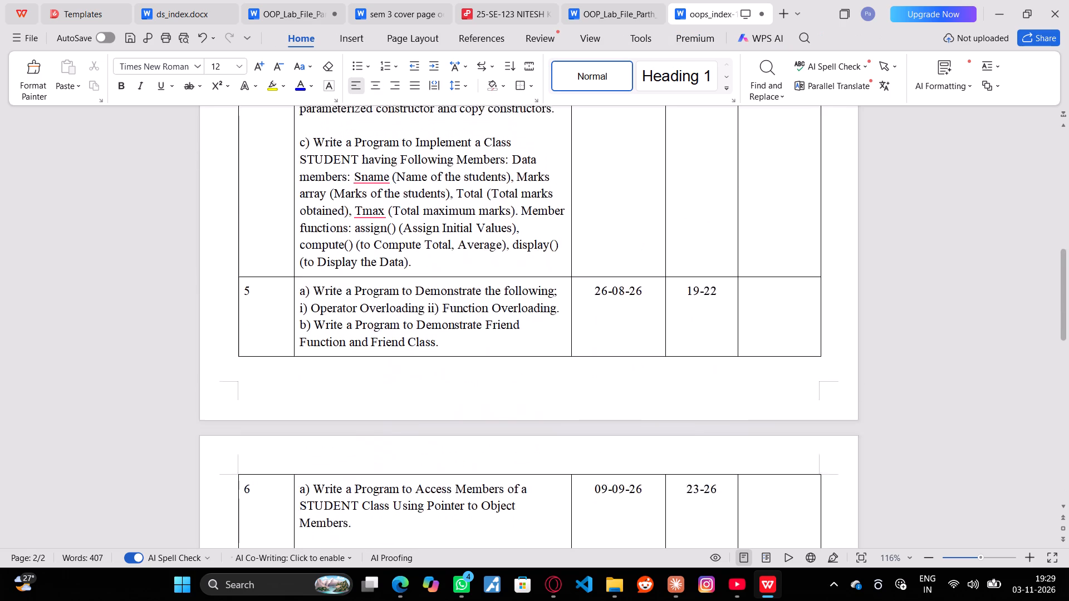
{"action": "scroll", "coordinate": [670, 426], "scroll_direction": "up", "scroll_amount": 9}
{"action": "scroll", "coordinate": [670, 426], "scroll_direction": "down", "scroll_amount": 5}
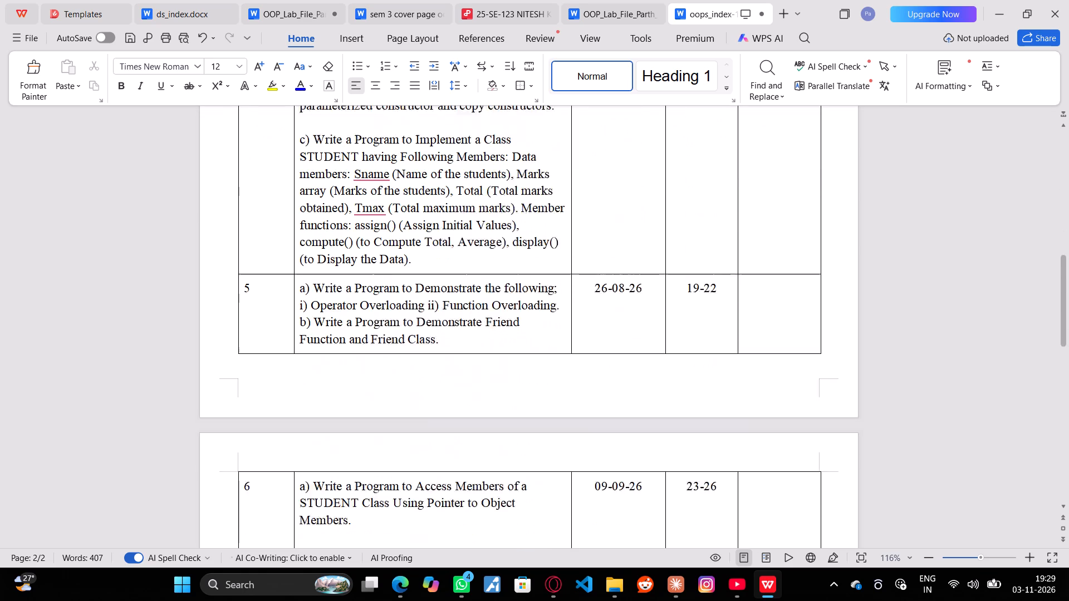
{"action": "scroll", "coordinate": [670, 426], "scroll_direction": "down", "scroll_amount": 10}
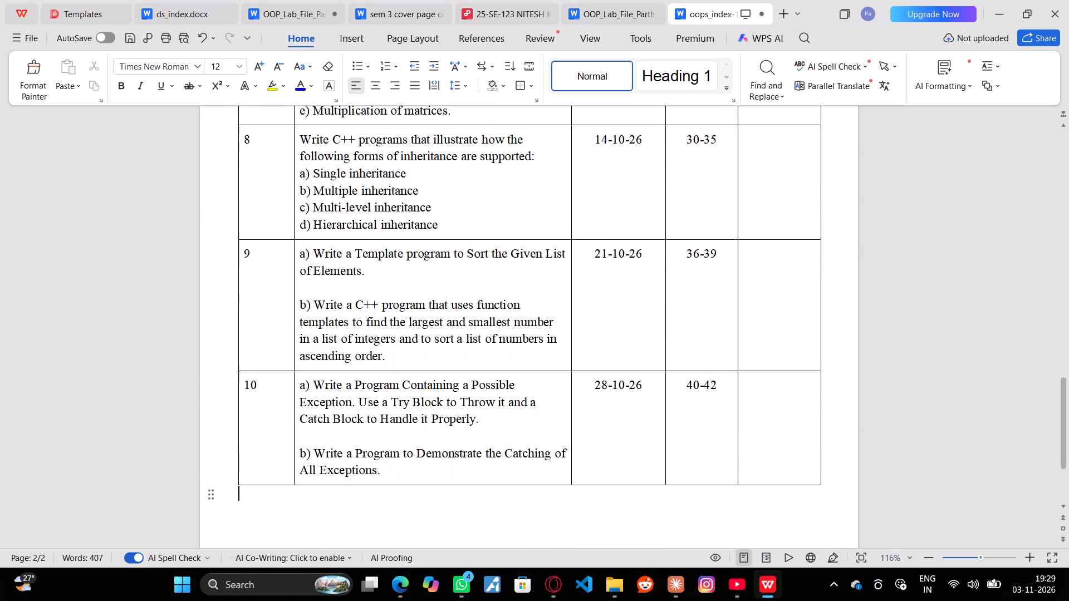
{"action": "left_click", "coordinate": [589, 0]}
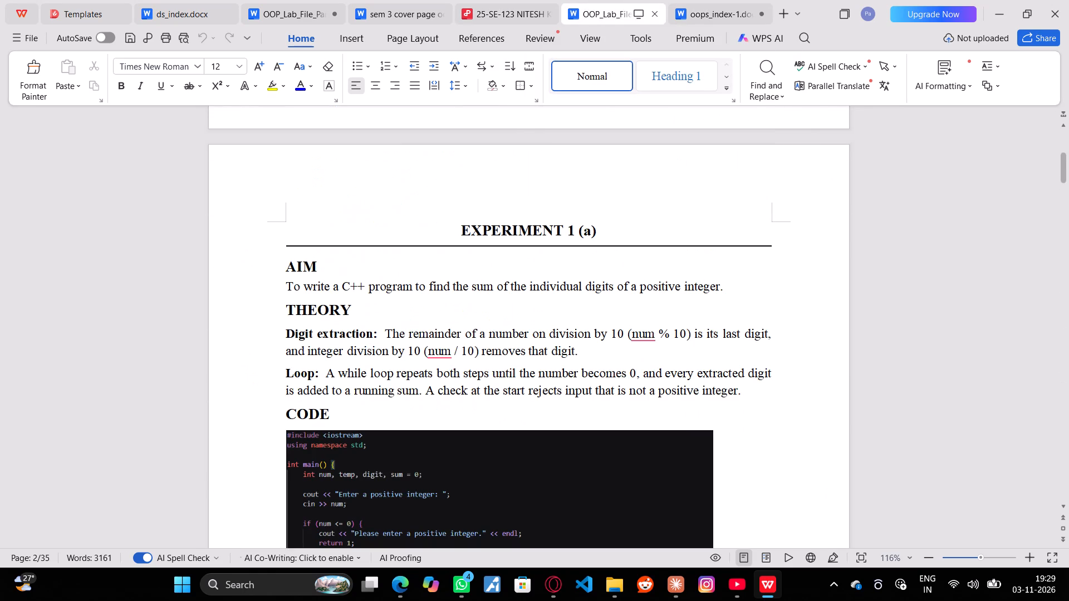
{"action": "scroll", "coordinate": [542, 270], "scroll_direction": "down", "scroll_amount": 14}
{"action": "scroll", "coordinate": [542, 270], "scroll_direction": "down", "scroll_amount": 15}
{"action": "scroll", "coordinate": [542, 270], "scroll_direction": "down", "scroll_amount": 16}
{"action": "scroll", "coordinate": [542, 270], "scroll_direction": "down", "scroll_amount": 20}
{"action": "scroll", "coordinate": [542, 270], "scroll_direction": "down", "scroll_amount": 11}
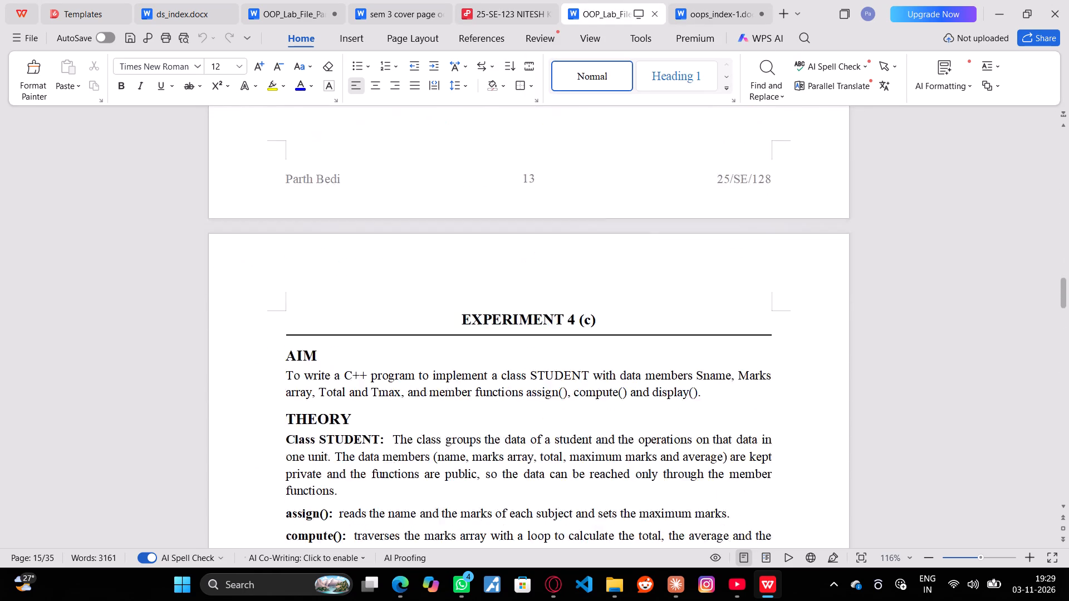
{"action": "scroll", "coordinate": [542, 270], "scroll_direction": "down", "scroll_amount": 11}
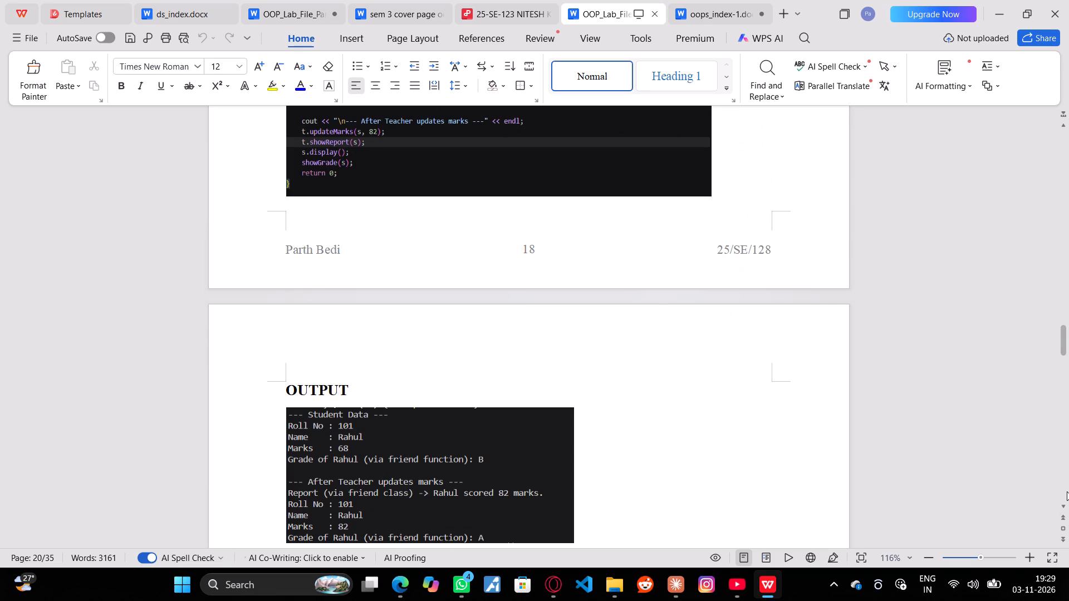
{"action": "left_click", "coordinate": [1067, 491]}
{"action": "left_click", "coordinate": [1067, 491]}
{"action": "left_click_drag", "start_coordinate": [1067, 491], "coordinate": [1063, 538]}
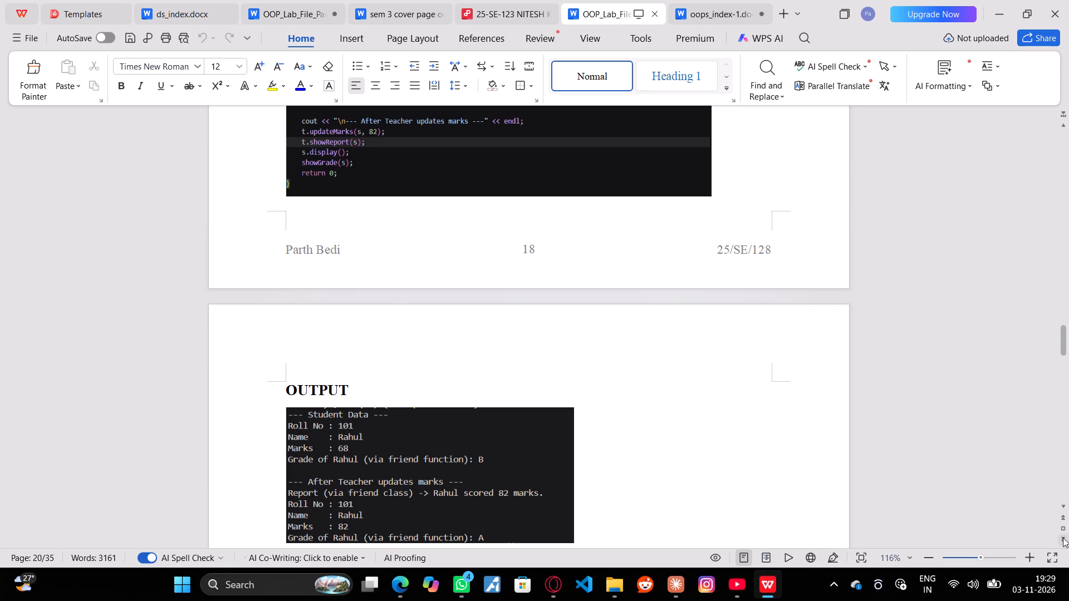
{"action": "left_click", "coordinate": [1063, 538]}
{"action": "scroll", "coordinate": [923, 453], "scroll_direction": "down", "scroll_amount": 12}
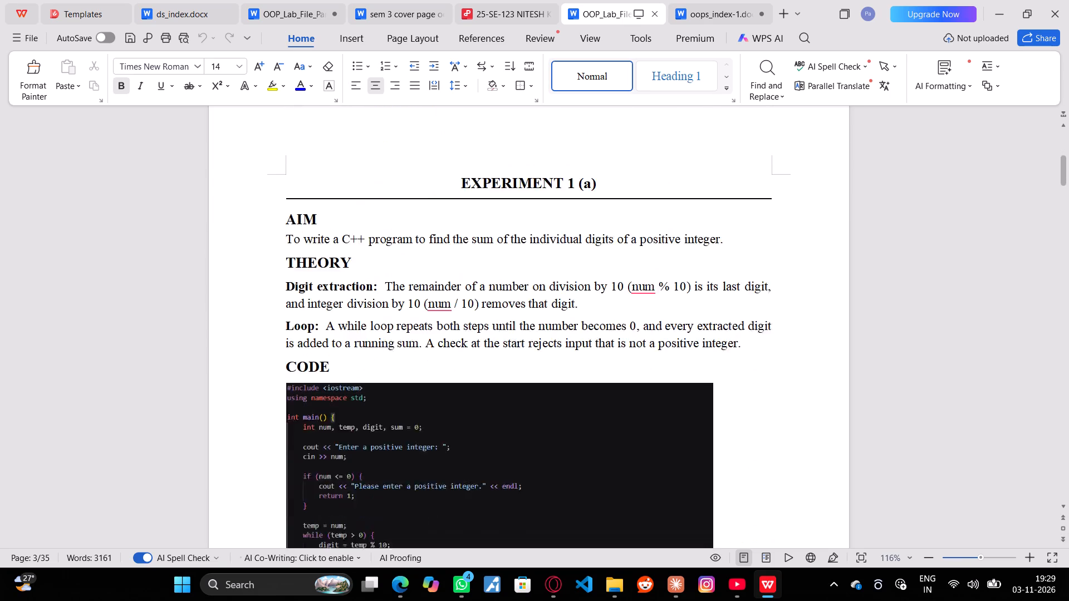
{"action": "scroll", "coordinate": [923, 453], "scroll_direction": "down", "scroll_amount": 20}
{"action": "scroll", "coordinate": [923, 453], "scroll_direction": "down", "scroll_amount": 20}
{"action": "scroll", "coordinate": [923, 453], "scroll_direction": "down", "scroll_amount": 1}
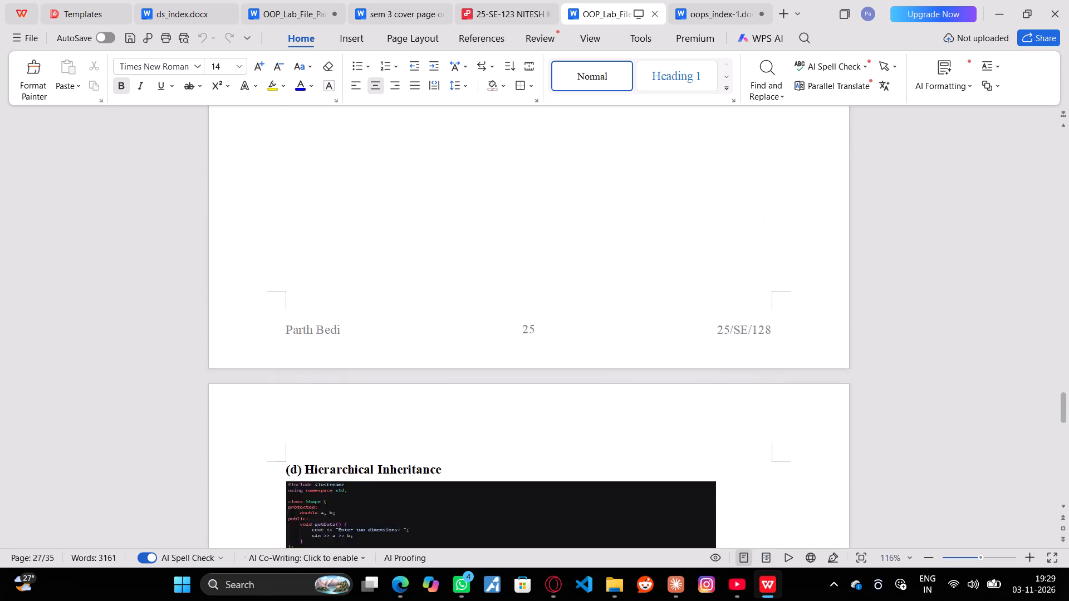
{"action": "scroll", "coordinate": [923, 453], "scroll_direction": "right", "scroll_amount": 18}
{"action": "scroll", "coordinate": [923, 453], "scroll_direction": "down", "scroll_amount": 12}
{"action": "scroll", "coordinate": [923, 453], "scroll_direction": "down", "scroll_amount": 13}
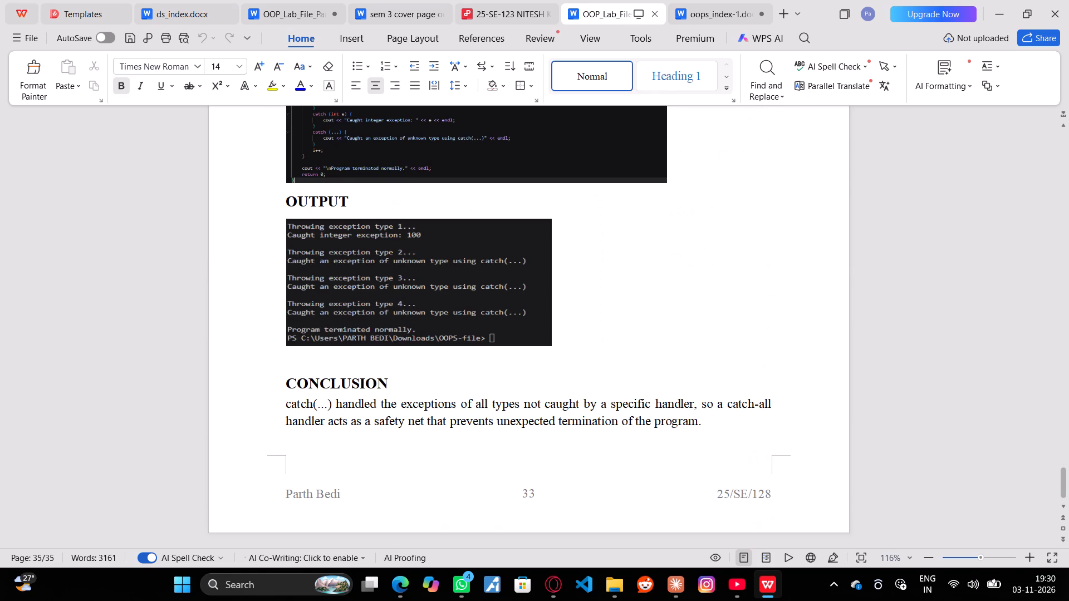
Compare the page ranges in the oops_index table with the last experiments' pages in the OOP lab file.
{"action": "left_click", "coordinate": [722, 1]}
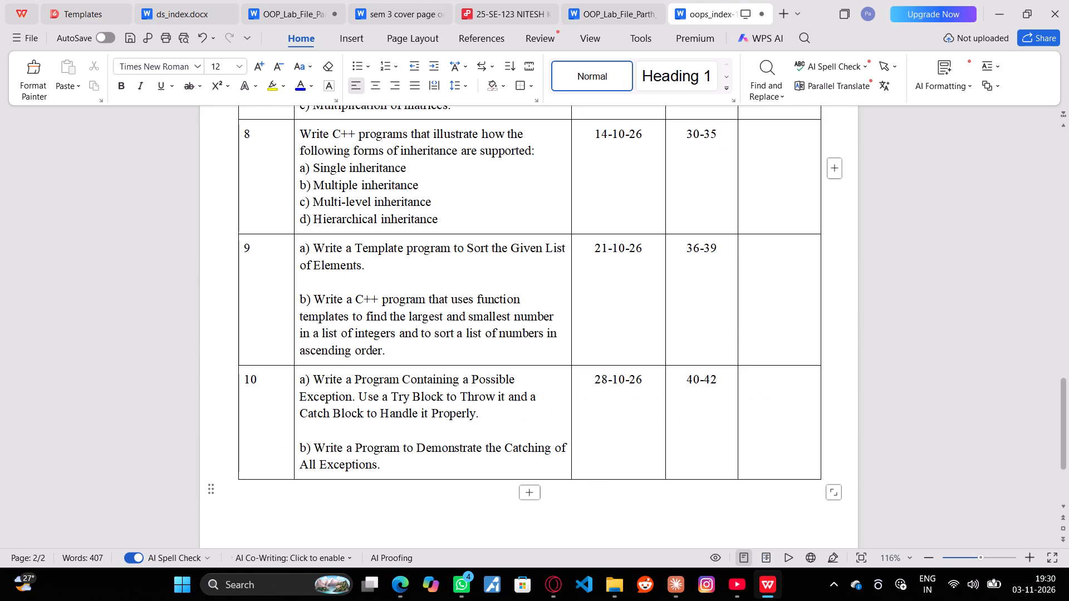
{"action": "scroll", "coordinate": [707, 259], "scroll_direction": "up", "scroll_amount": 6}
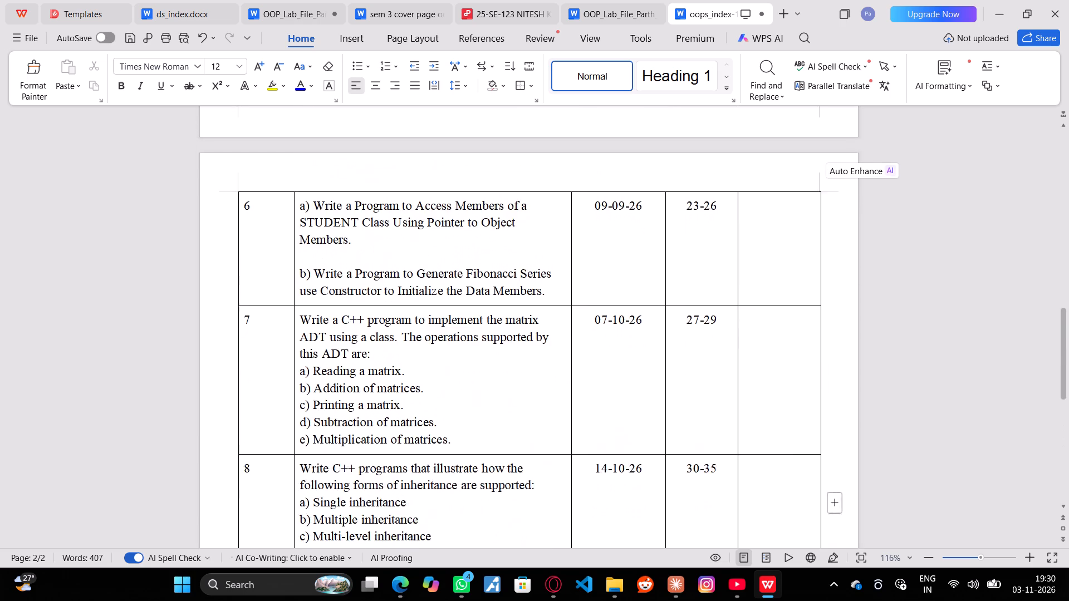
{"action": "scroll", "coordinate": [707, 259], "scroll_direction": "up", "scroll_amount": 2}
{"action": "scroll", "coordinate": [707, 259], "scroll_direction": "down", "scroll_amount": 2}
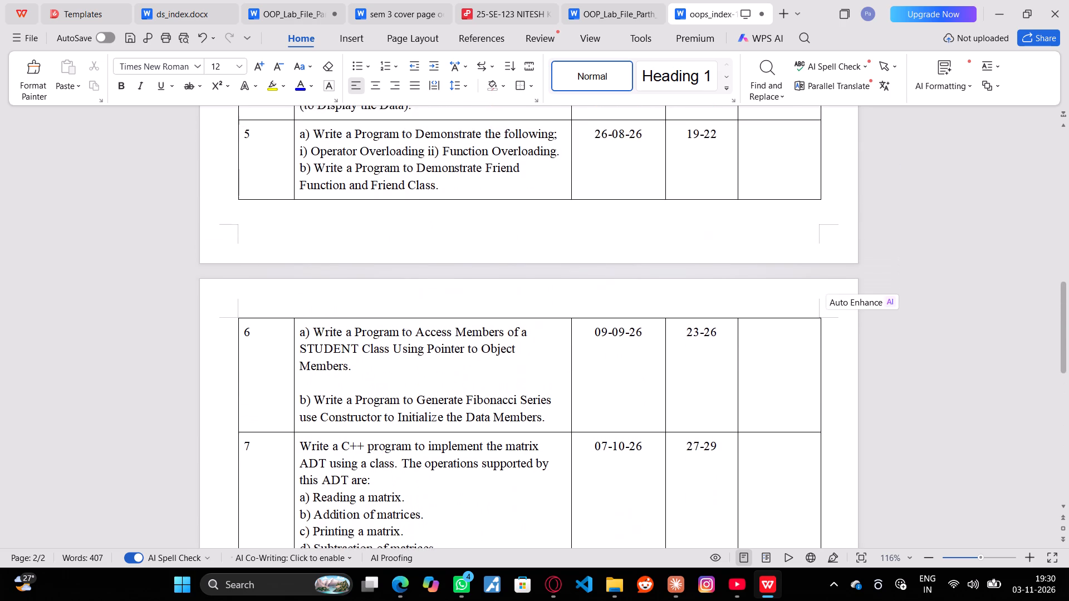
{"action": "scroll", "coordinate": [707, 259], "scroll_direction": "down", "scroll_amount": 7}
{"action": "scroll", "coordinate": [707, 259], "scroll_direction": "up", "scroll_amount": 7}
{"action": "scroll", "coordinate": [707, 259], "scroll_direction": "down", "scroll_amount": 2}
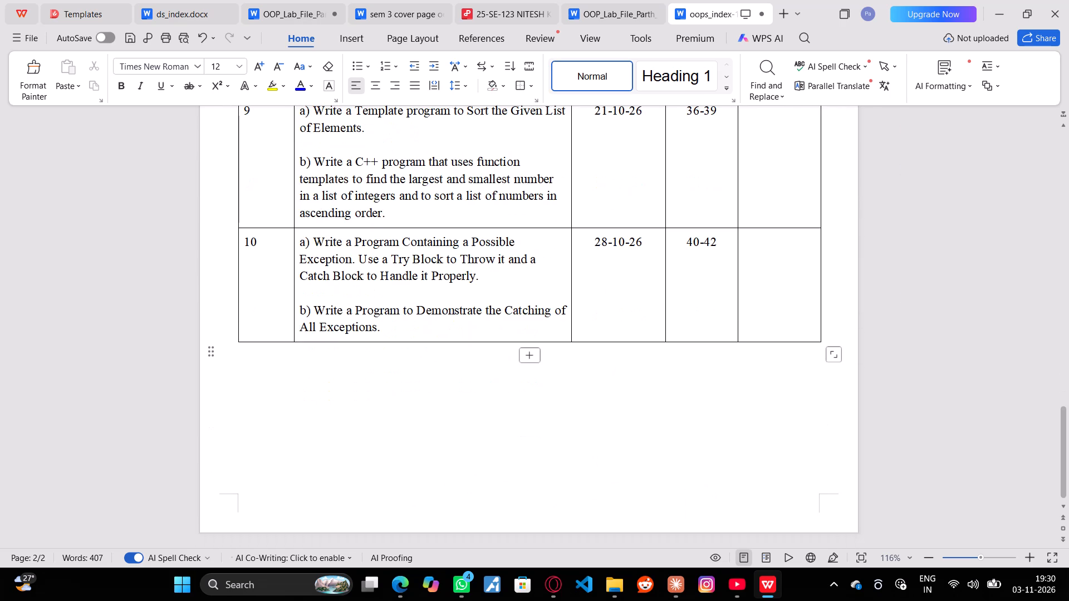
{"action": "left_click", "coordinate": [599, 0]}
{"action": "scroll", "coordinate": [602, 263], "scroll_direction": "up", "scroll_amount": 5}
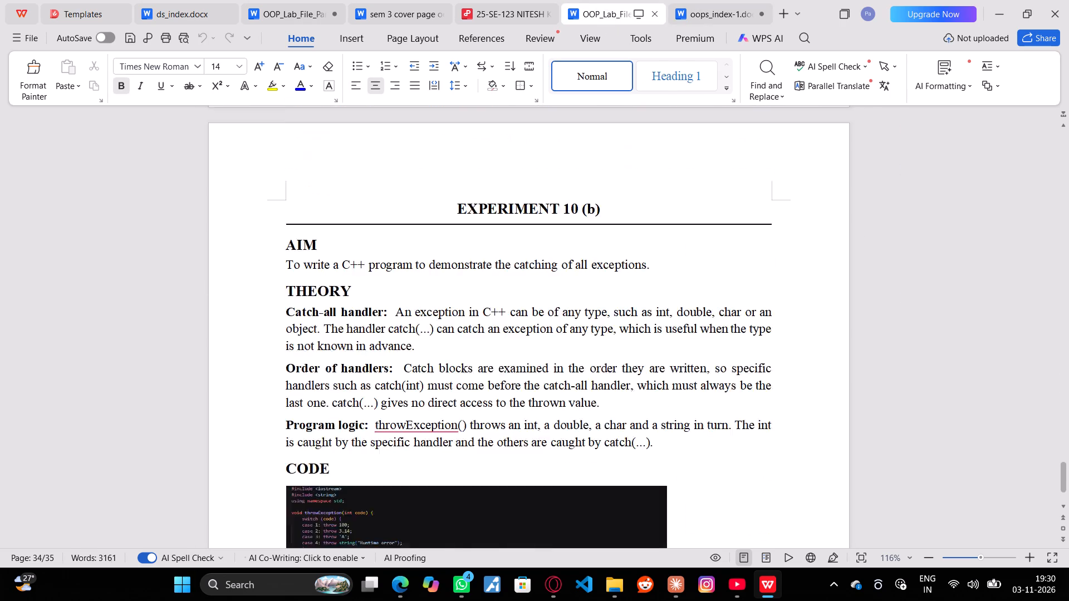
{"action": "scroll", "coordinate": [602, 263], "scroll_direction": "up", "scroll_amount": 2}
{"action": "scroll", "coordinate": [602, 263], "scroll_direction": "down", "scroll_amount": 9}
{"action": "scroll", "coordinate": [602, 263], "scroll_direction": "up", "scroll_amount": 20}
{"action": "scroll", "coordinate": [602, 263], "scroll_direction": "up", "scroll_amount": 6}
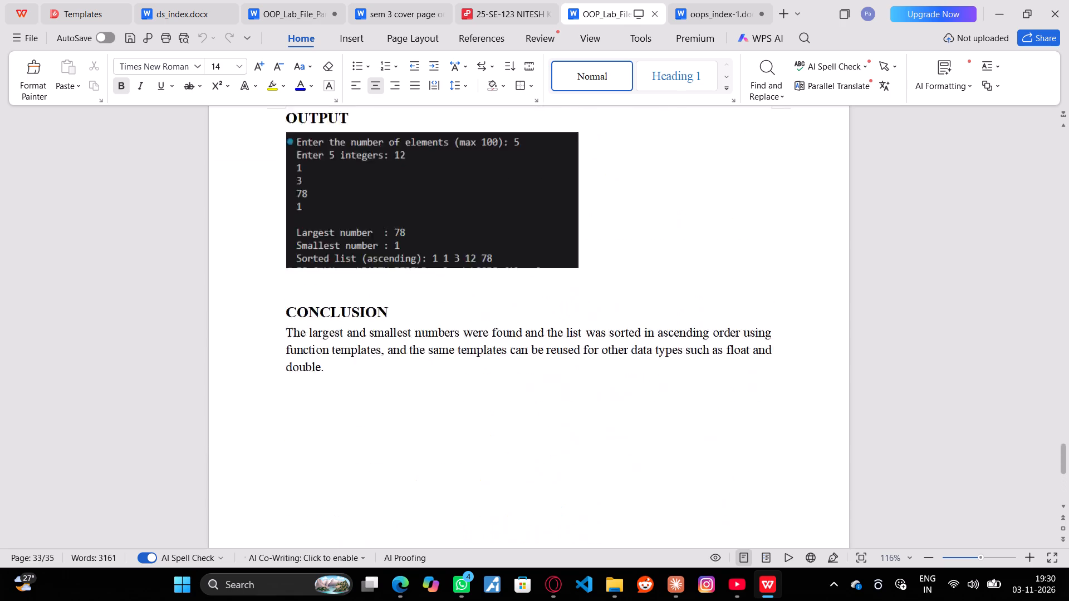
Set experiment 1's page range to 01-02 in the oops_index table, checking it against the OOP lab file's footer page numbers.
{"action": "scroll", "coordinate": [602, 263], "scroll_direction": "up", "scroll_amount": 20}
{"action": "scroll", "coordinate": [602, 263], "scroll_direction": "up", "scroll_amount": 20}
{"action": "scroll", "coordinate": [602, 263], "scroll_direction": "up", "scroll_amount": 10}
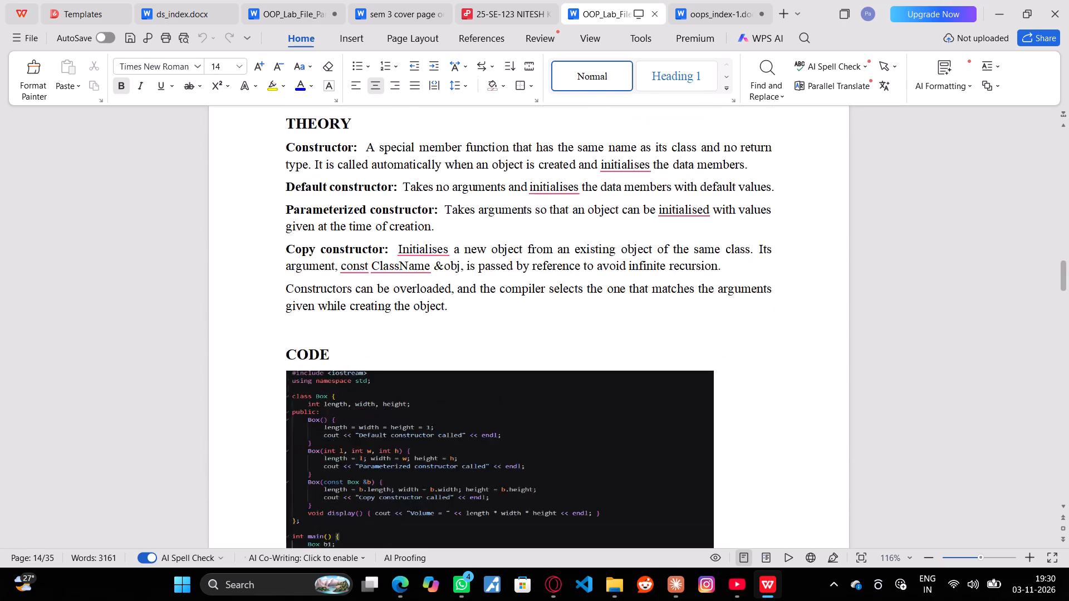
{"action": "scroll", "coordinate": [602, 263], "scroll_direction": "up", "scroll_amount": 20}
{"action": "scroll", "coordinate": [602, 263], "scroll_direction": "up", "scroll_amount": 20}
{"action": "scroll", "coordinate": [602, 263], "scroll_direction": "up", "scroll_amount": 13}
{"action": "scroll", "coordinate": [602, 263], "scroll_direction": "down", "scroll_amount": 2}
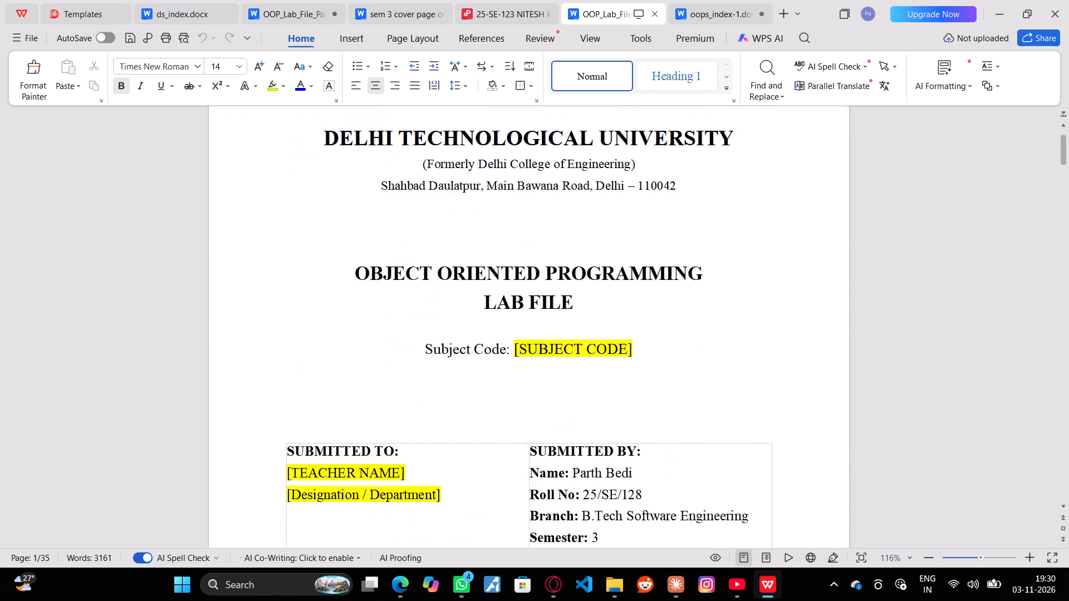
{"action": "scroll", "coordinate": [602, 263], "scroll_direction": "down", "scroll_amount": 10}
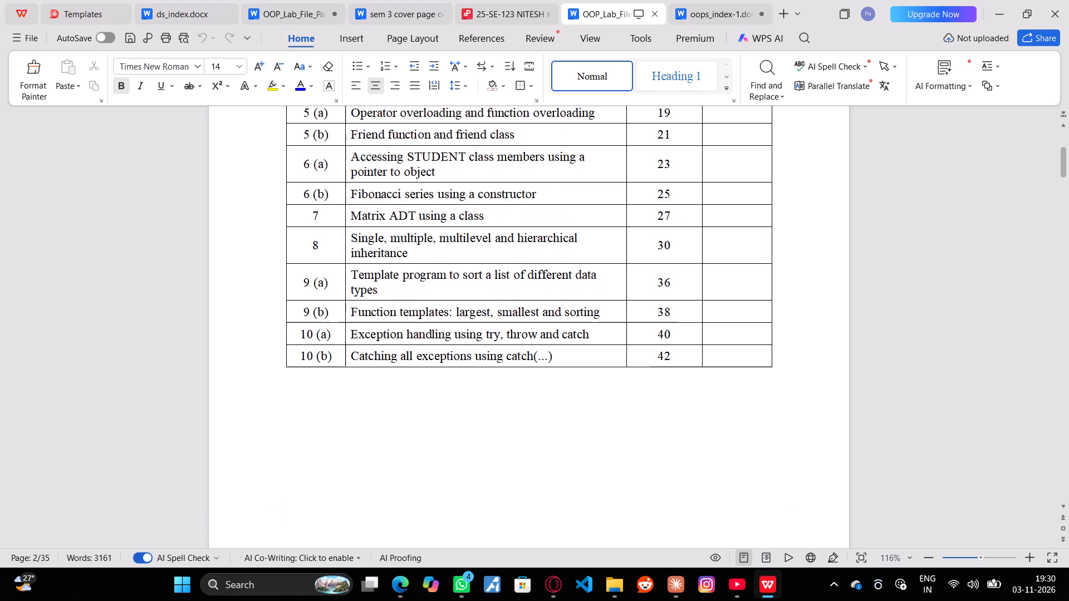
{"action": "scroll", "coordinate": [602, 263], "scroll_direction": "down", "scroll_amount": 8}
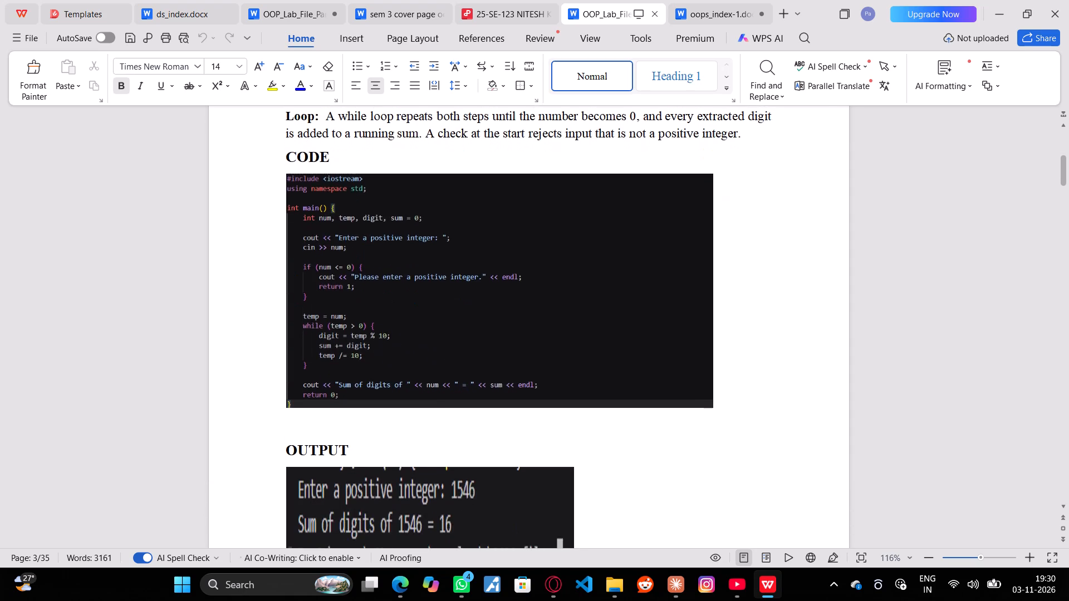
{"action": "scroll", "coordinate": [602, 263], "scroll_direction": "down", "scroll_amount": 7}
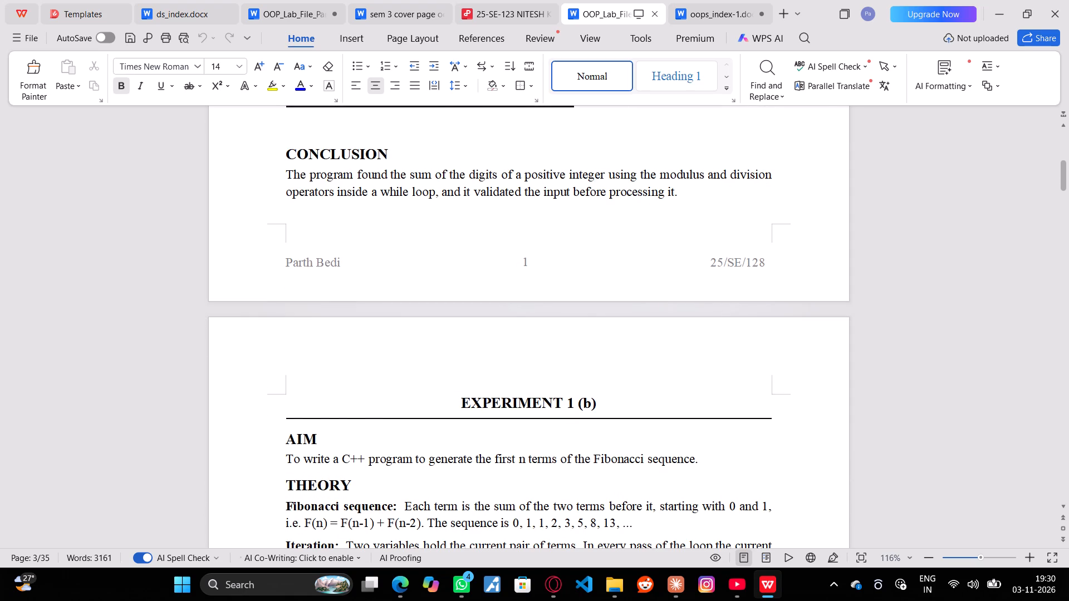
{"action": "scroll", "coordinate": [602, 263], "scroll_direction": "down", "scroll_amount": 7}
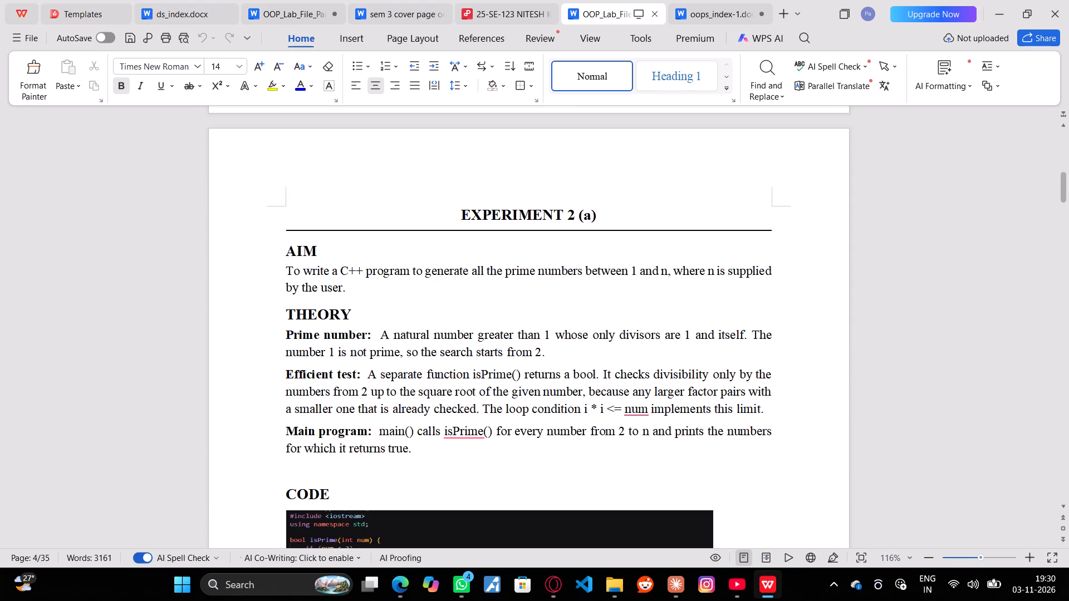
{"action": "scroll", "coordinate": [602, 263], "scroll_direction": "down", "scroll_amount": 1}
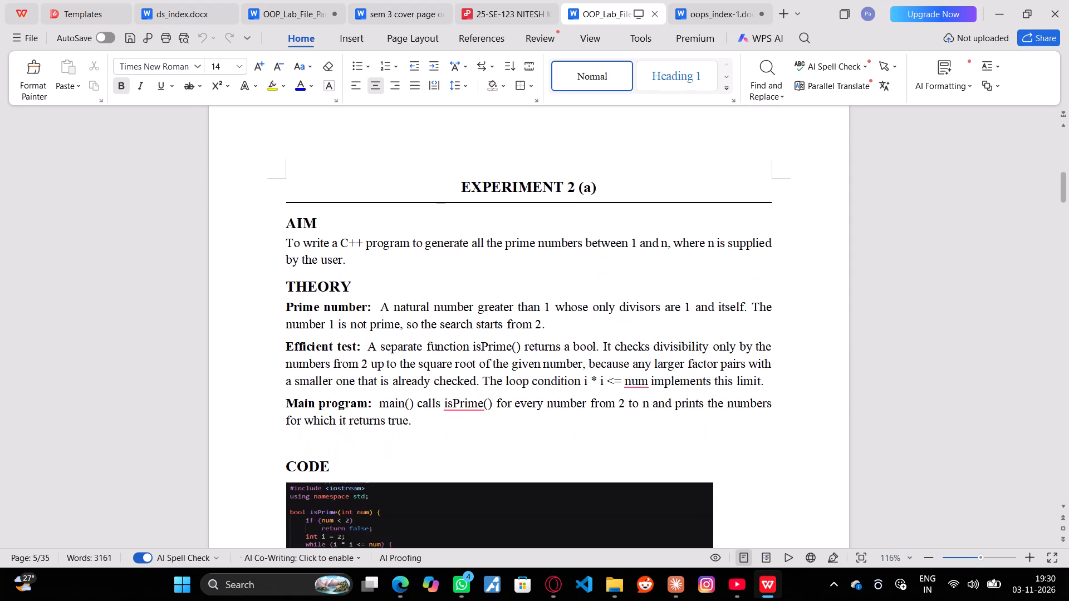
{"action": "scroll", "coordinate": [602, 263], "scroll_direction": "down", "scroll_amount": 1}
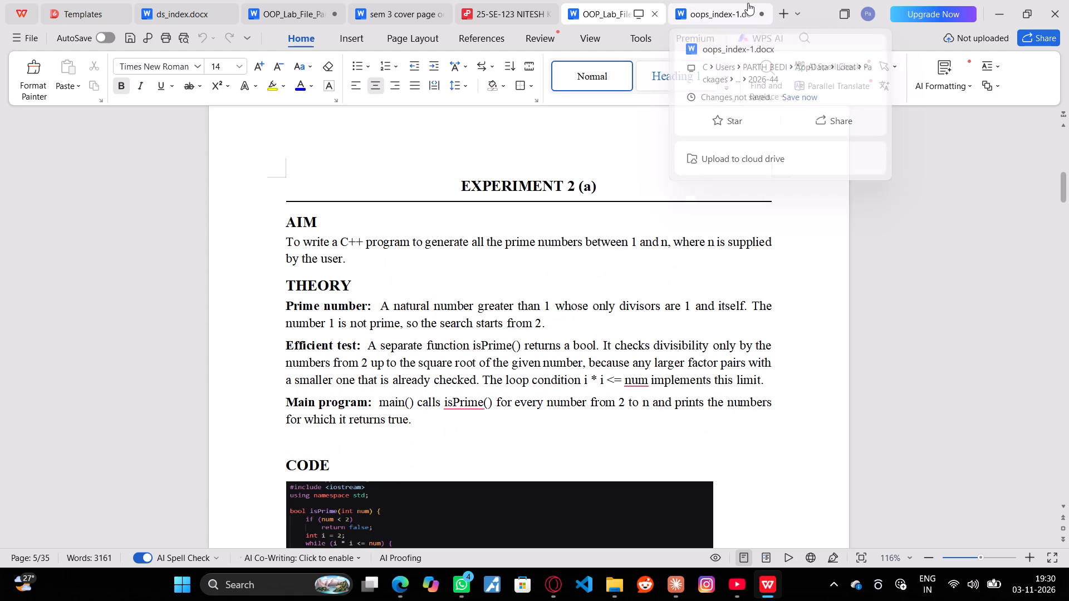
{"action": "left_click", "coordinate": [718, 0]}
{"action": "scroll", "coordinate": [763, 213], "scroll_direction": "up", "scroll_amount": 16}
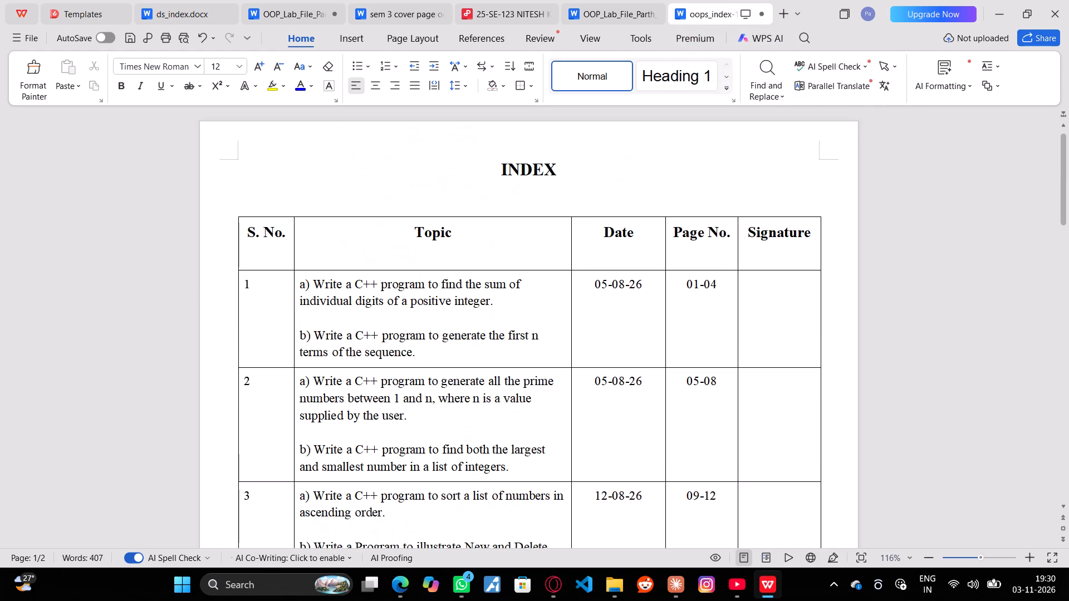
{"action": "left_click", "coordinate": [719, 287]}
{"action": "key", "text": "BackSpace"}
{"action": "key", "text": "2"}
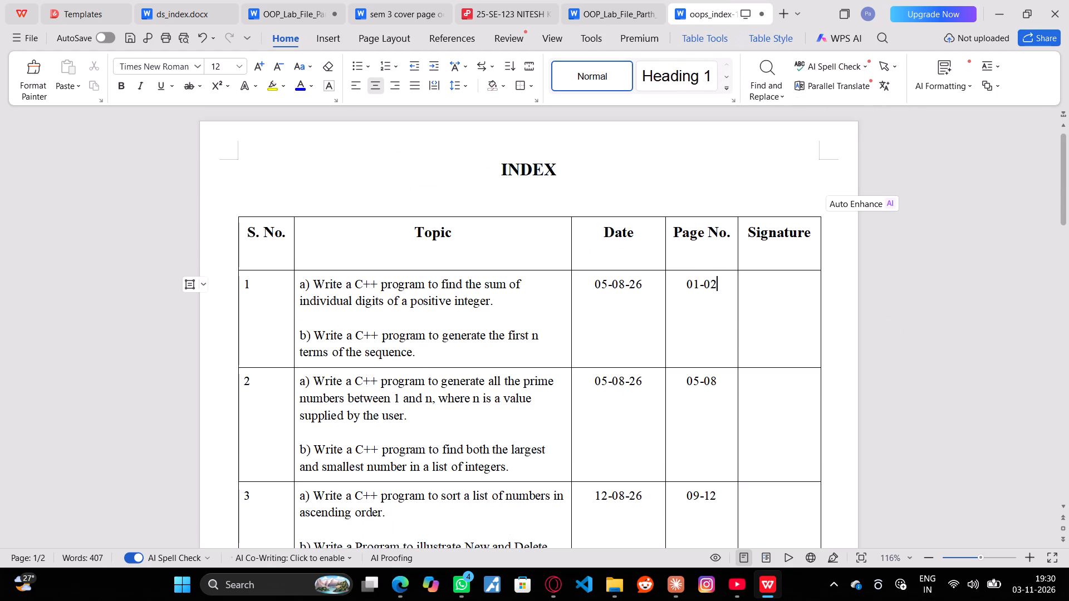
Set experiment 2's page range to 03-05 in the oops_index table, checking it against the OOP lab file's footer page numbers.
{"action": "left_click", "coordinate": [615, 13]}
{"action": "scroll", "coordinate": [620, 248], "scroll_direction": "down", "scroll_amount": 9}
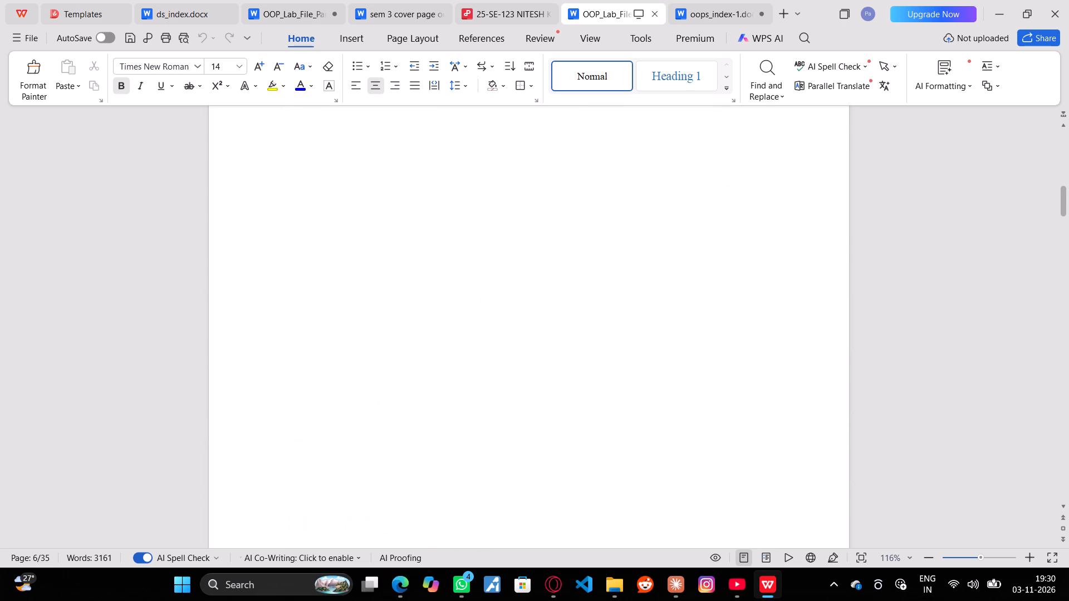
{"action": "scroll", "coordinate": [620, 248], "scroll_direction": "down", "scroll_amount": 9}
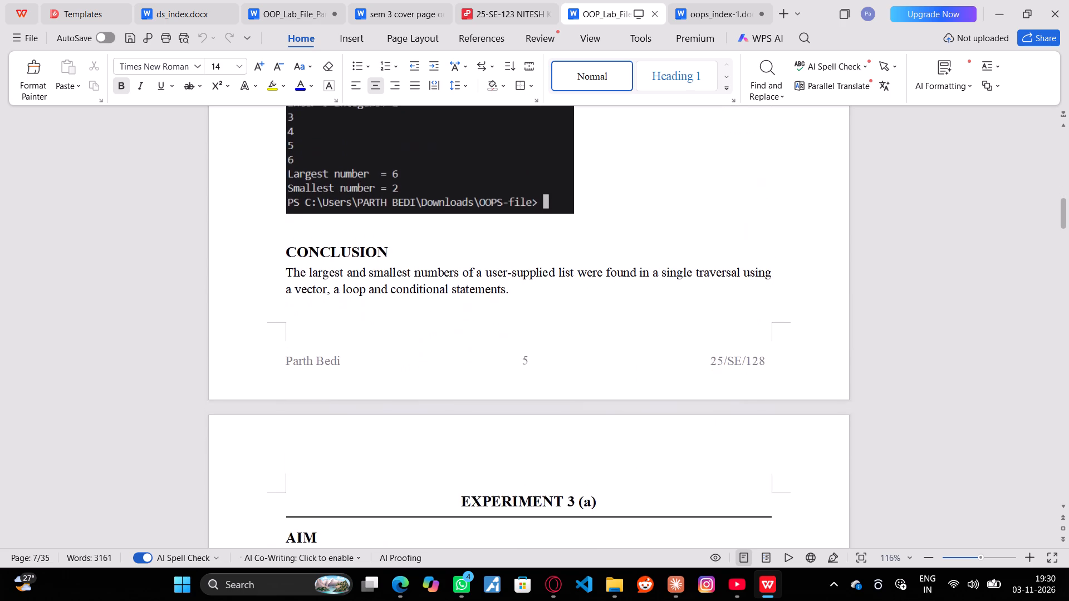
{"action": "scroll", "coordinate": [620, 248], "scroll_direction": "down", "scroll_amount": 3}
{"action": "scroll", "coordinate": [620, 248], "scroll_direction": "up", "scroll_amount": 9}
{"action": "scroll", "coordinate": [620, 248], "scroll_direction": "down", "scroll_amount": 3}
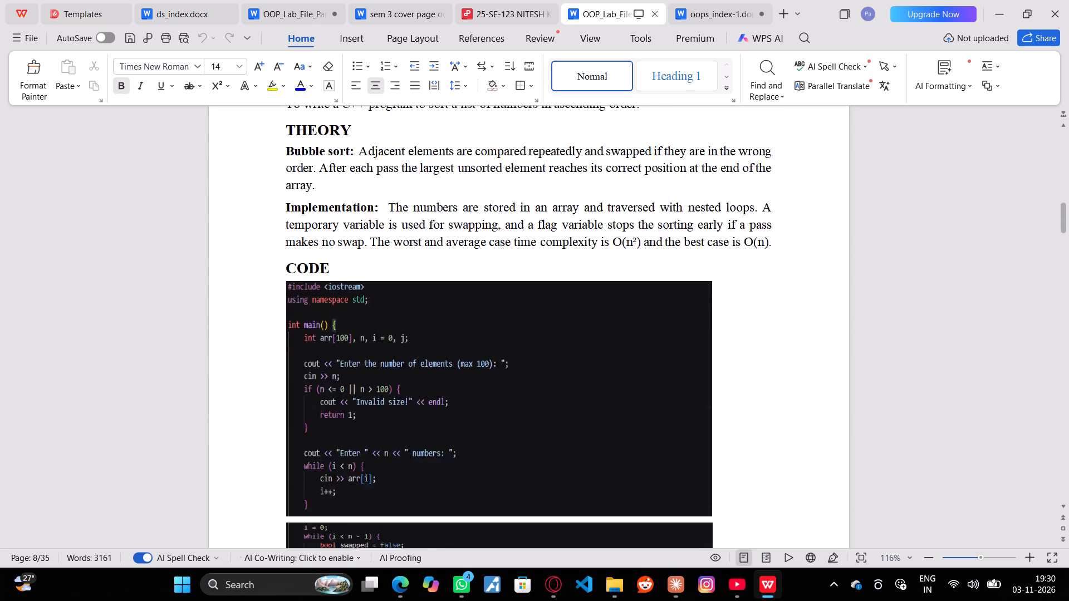
{"action": "scroll", "coordinate": [620, 248], "scroll_direction": "up", "scroll_amount": 1}
{"action": "scroll", "coordinate": [620, 248], "scroll_direction": "down", "scroll_amount": 4}
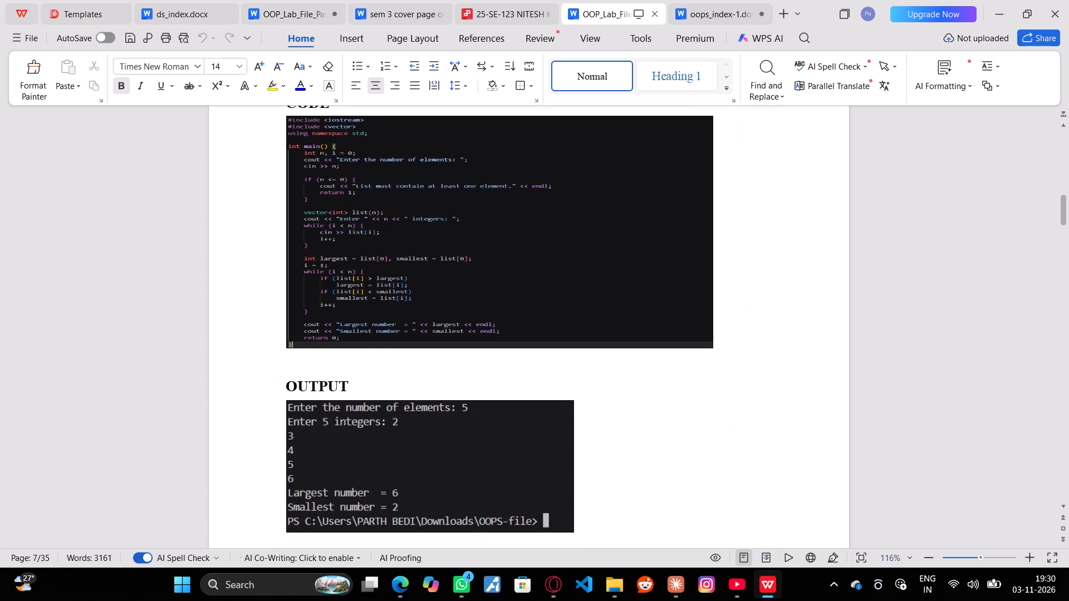
{"action": "scroll", "coordinate": [620, 248], "scroll_direction": "down", "scroll_amount": 6}
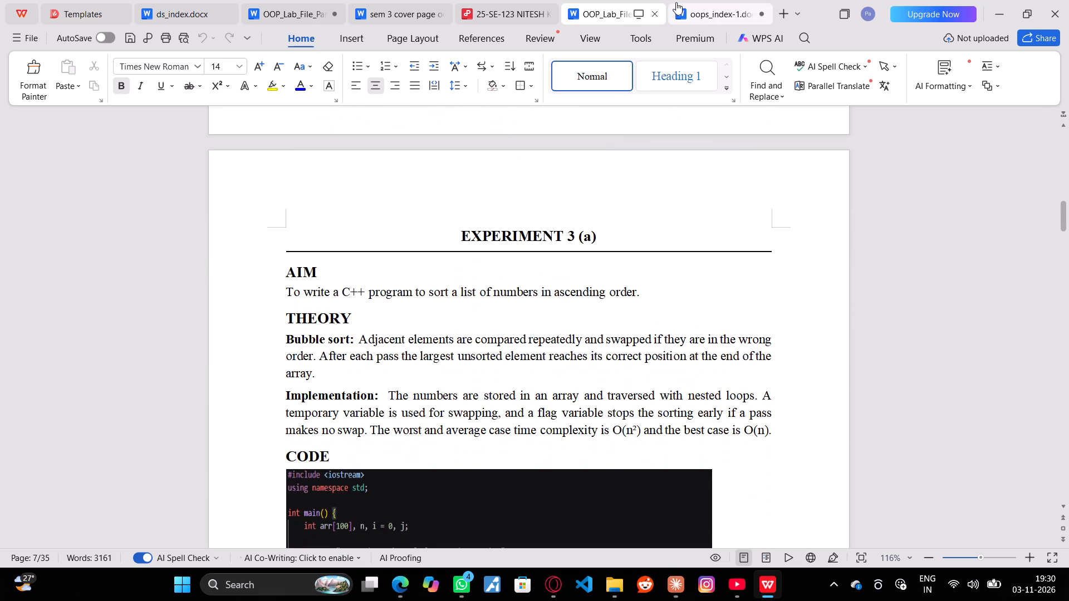
{"action": "left_click", "coordinate": [680, 0]}
{"action": "left_click", "coordinate": [717, 385]}
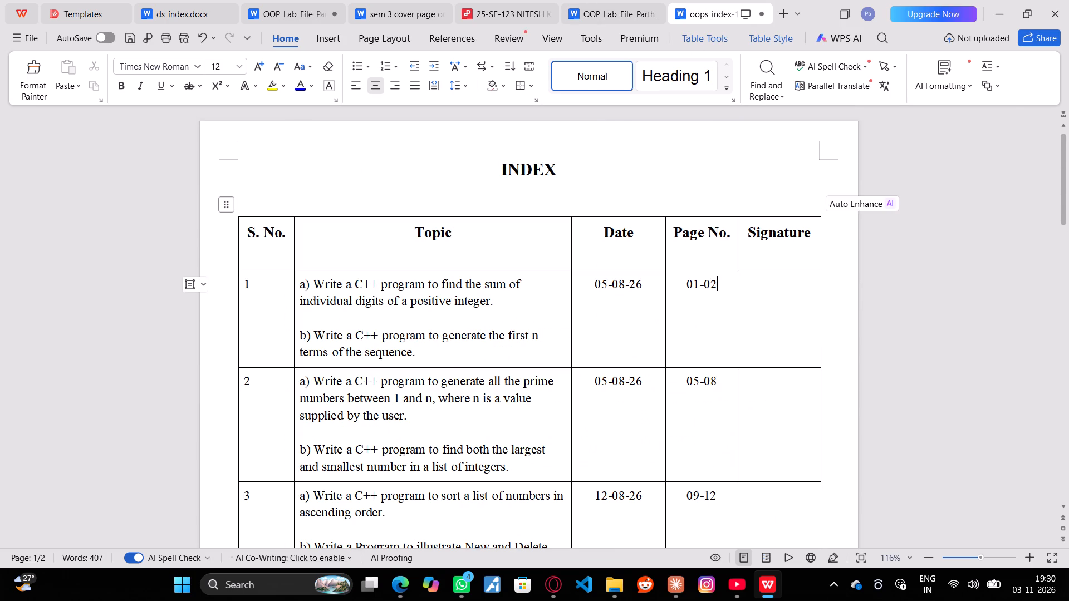
{"action": "key", "text": "BackSpace"}
{"action": "key", "text": "BackSpace"}
{"action": "key", "text": "BackSpace"}
{"action": "key", "text": "BackSpace"}
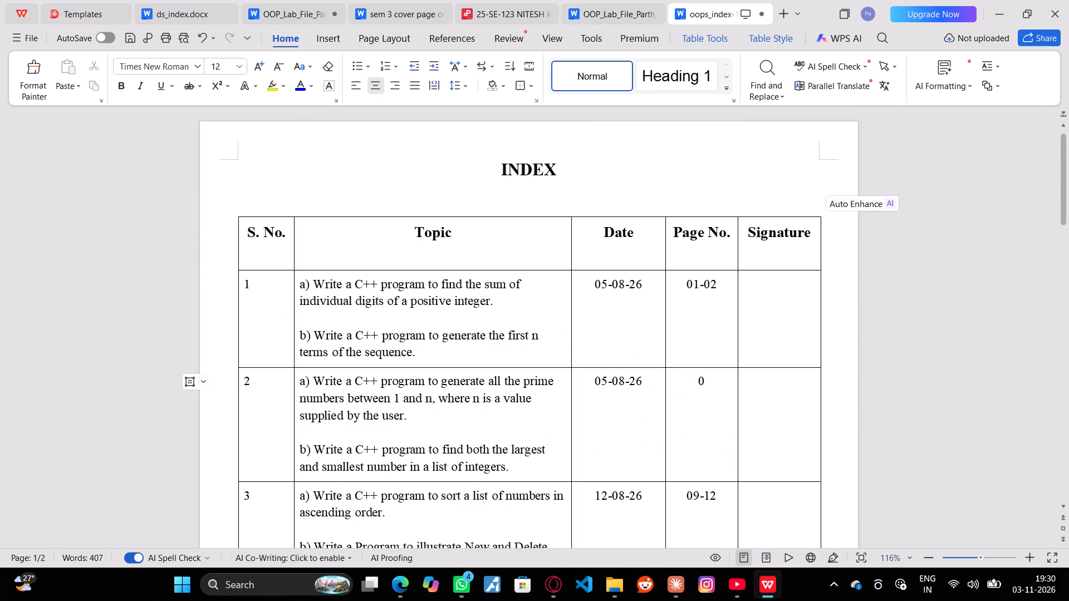
{"action": "type", "text": "3-05"}
Set experiment 3's page range to 06-09 in the oops_index table, checking it against the OOP lab file's footer page numbers.
{"action": "scroll", "coordinate": [717, 385], "scroll_direction": "down", "scroll_amount": 4}
{"action": "left_click", "coordinate": [717, 282]}
{"action": "key", "text": "BackSpace"}
{"action": "key", "text": "BackSpace"}
{"action": "key", "text": "BackSpace"}
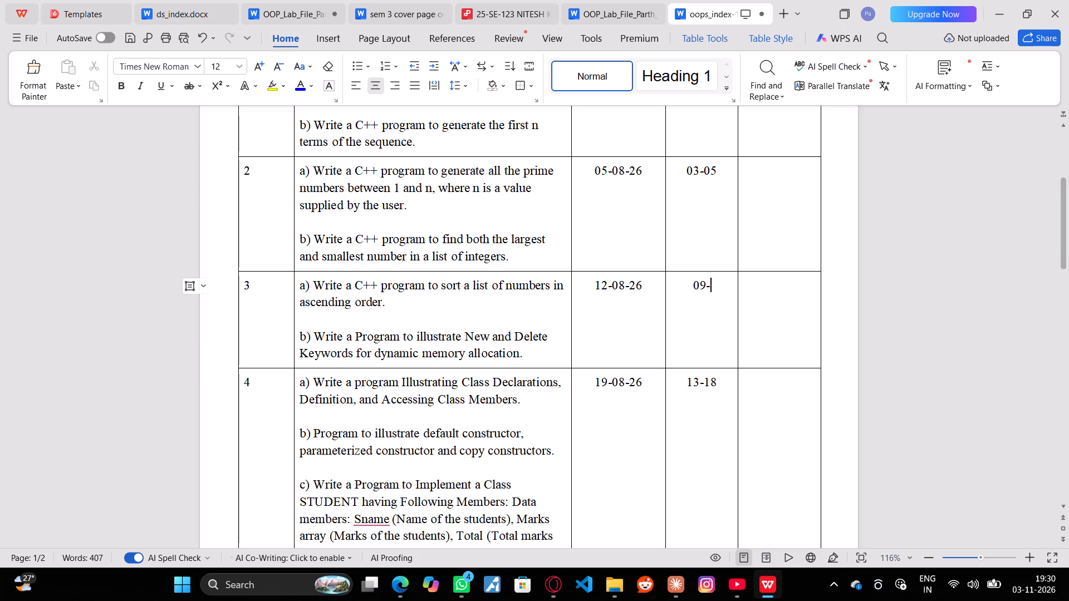
{"action": "key", "text": "BackSpace"}
{"action": "left_click", "coordinate": [616, 0]}
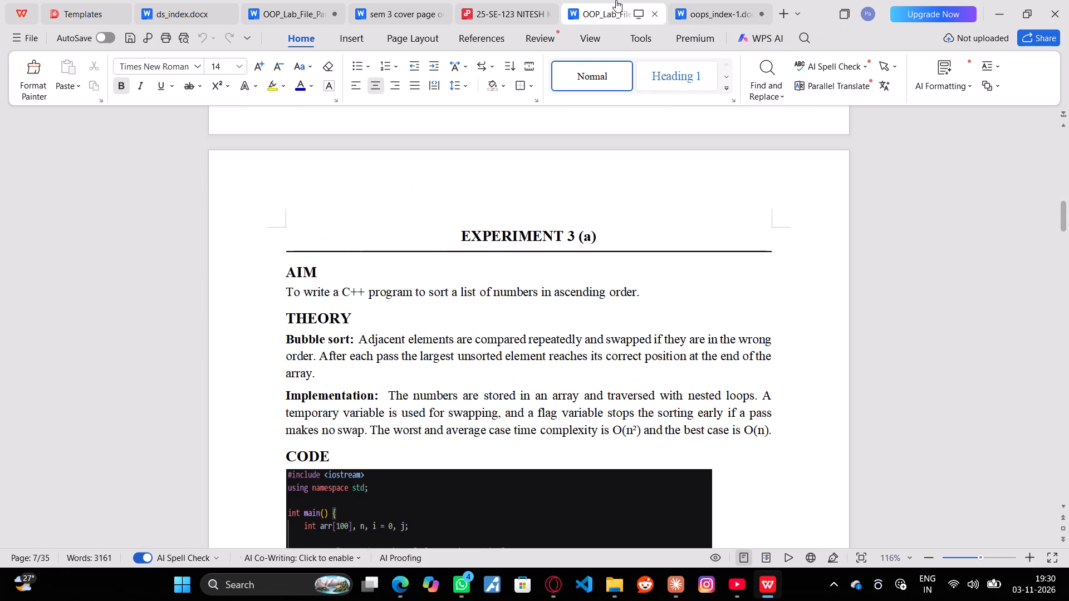
{"action": "scroll", "coordinate": [617, 257], "scroll_direction": "down", "scroll_amount": 9}
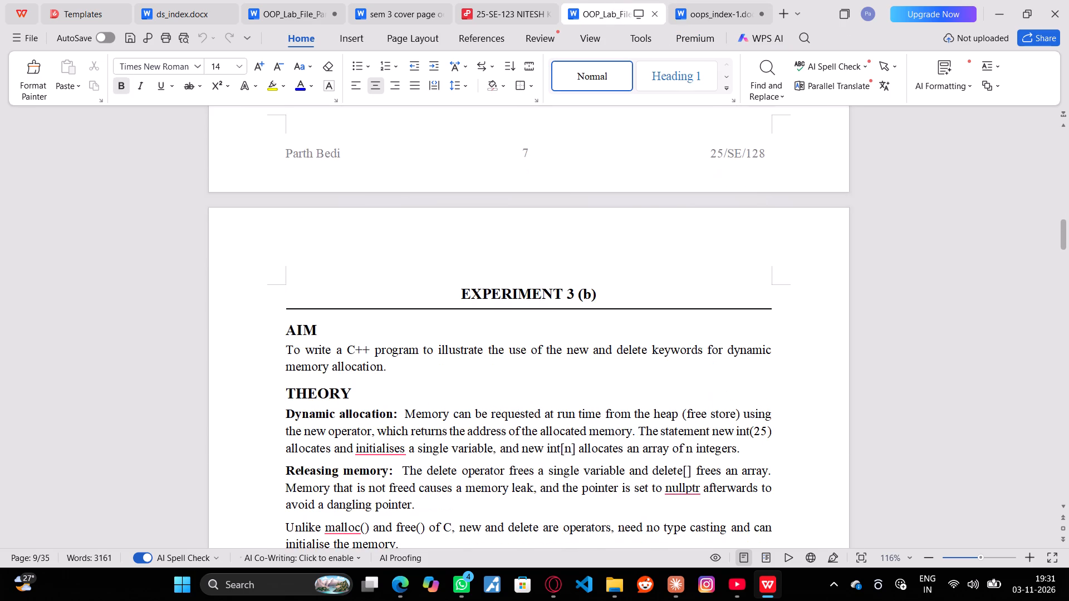
{"action": "scroll", "coordinate": [617, 257], "scroll_direction": "down", "scroll_amount": 8}
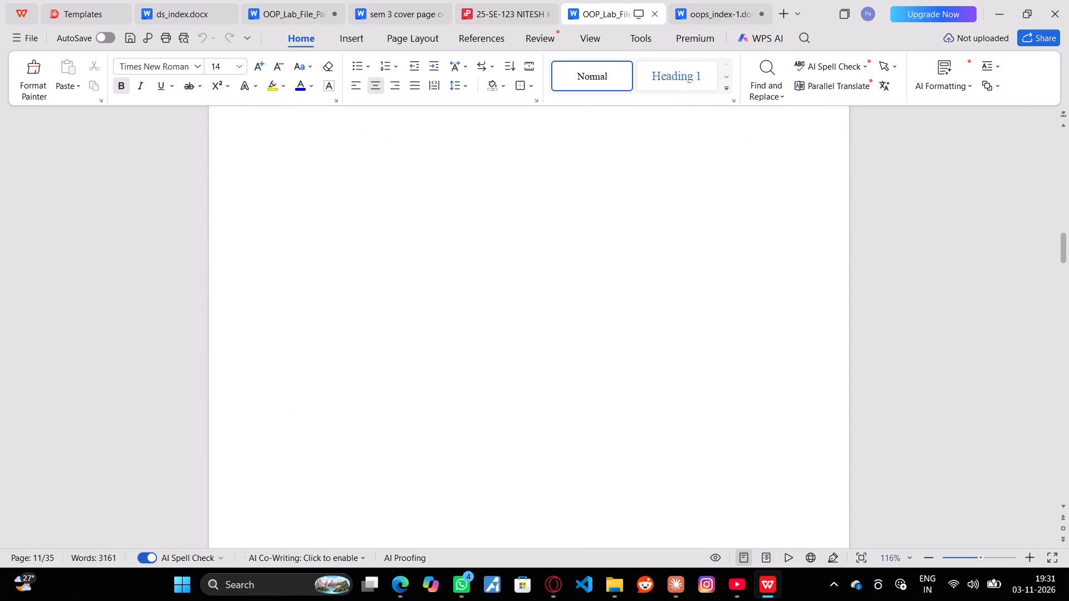
{"action": "scroll", "coordinate": [617, 257], "scroll_direction": "down", "scroll_amount": 3}
{"action": "left_click", "coordinate": [704, 0]}
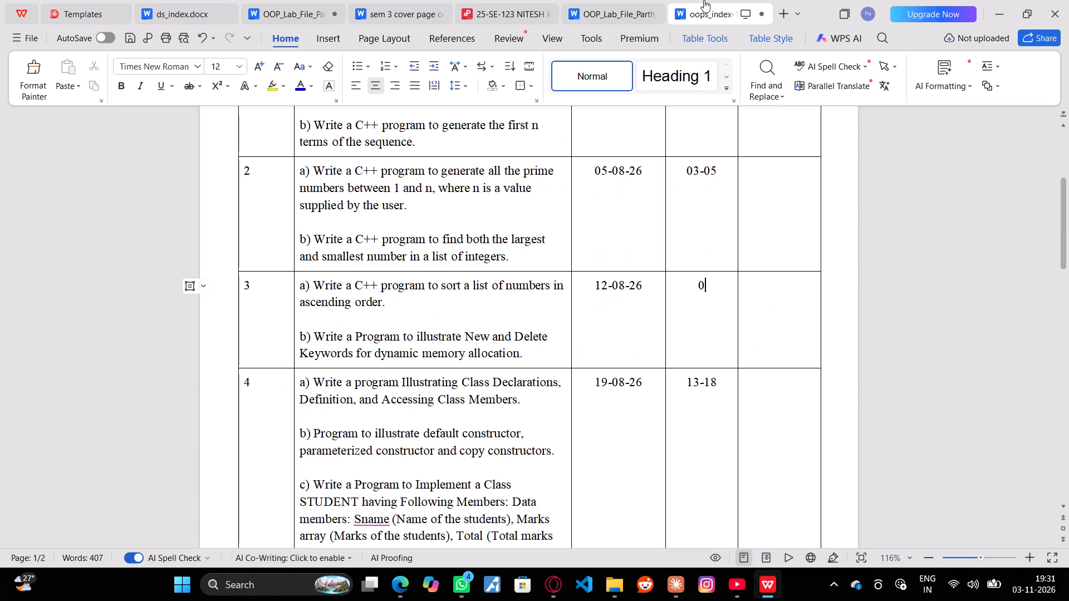
{"action": "type", "text": "6-09"}
Set experiment 4's page range to 10-15 in the oops_index table, checking it against the OOP lab file's footer page numbers.
{"action": "scroll", "coordinate": [715, 51], "scroll_direction": "down", "scroll_amount": 2}
{"action": "scroll", "coordinate": [734, 231], "scroll_direction": "down", "scroll_amount": 1}
{"action": "left_click", "coordinate": [715, 344]}
{"action": "key", "text": "BackSpace"}
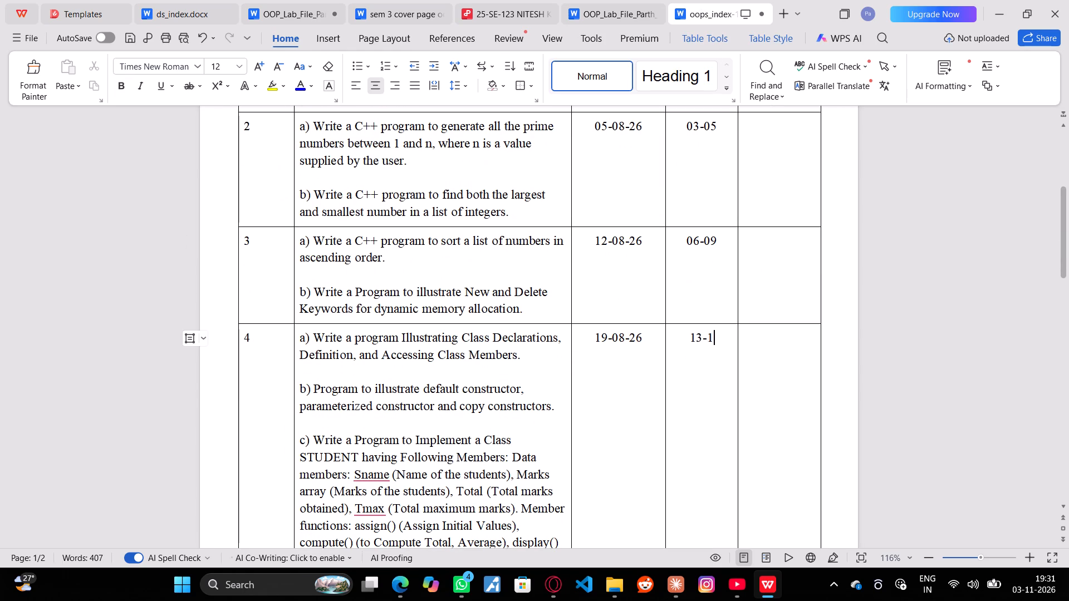
{"action": "key", "text": "BackSpace"}
{"action": "key", "text": "BackSpace"}
{"action": "key", "text": "BackSpace"}
{"action": "key", "text": "BackSpace"}
{"action": "left_click", "coordinate": [618, 0]}
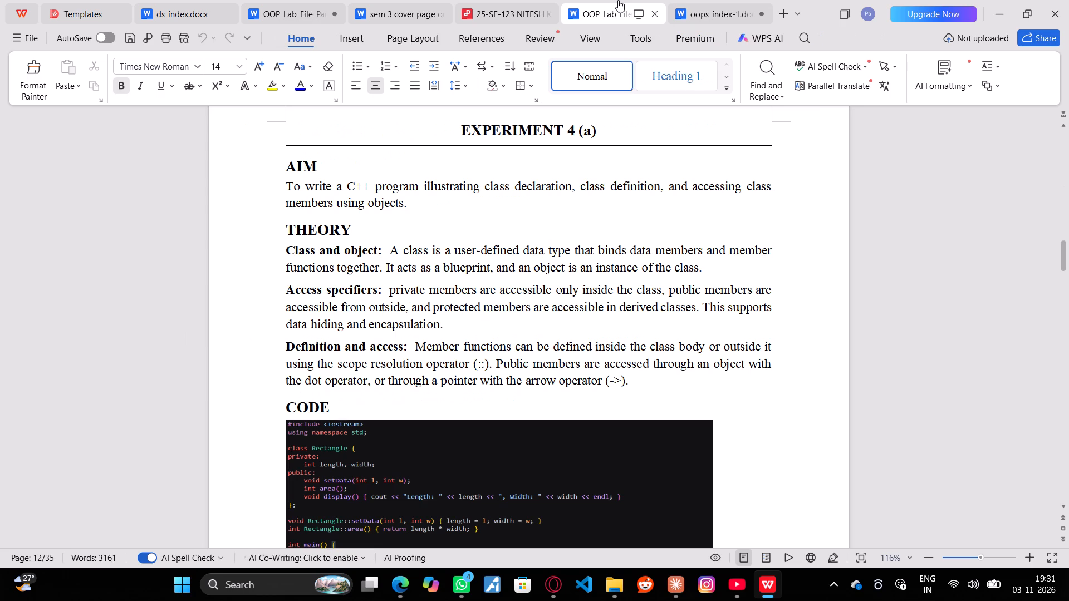
{"action": "scroll", "coordinate": [626, 275], "scroll_direction": "down", "scroll_amount": 7}
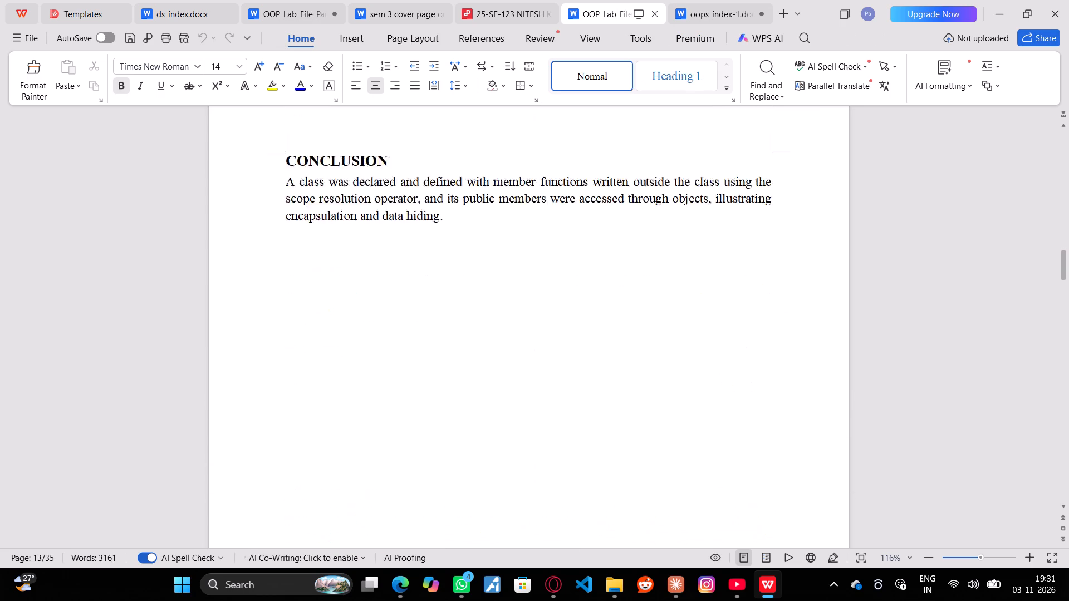
{"action": "scroll", "coordinate": [626, 275], "scroll_direction": "down", "scroll_amount": 10}
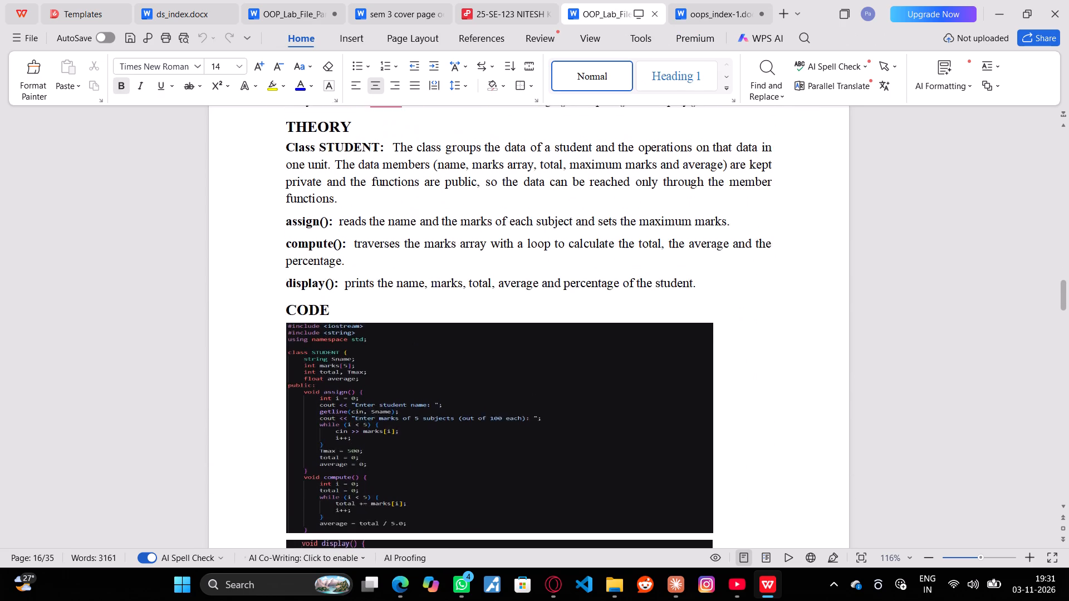
{"action": "scroll", "coordinate": [626, 275], "scroll_direction": "down", "scroll_amount": 7}
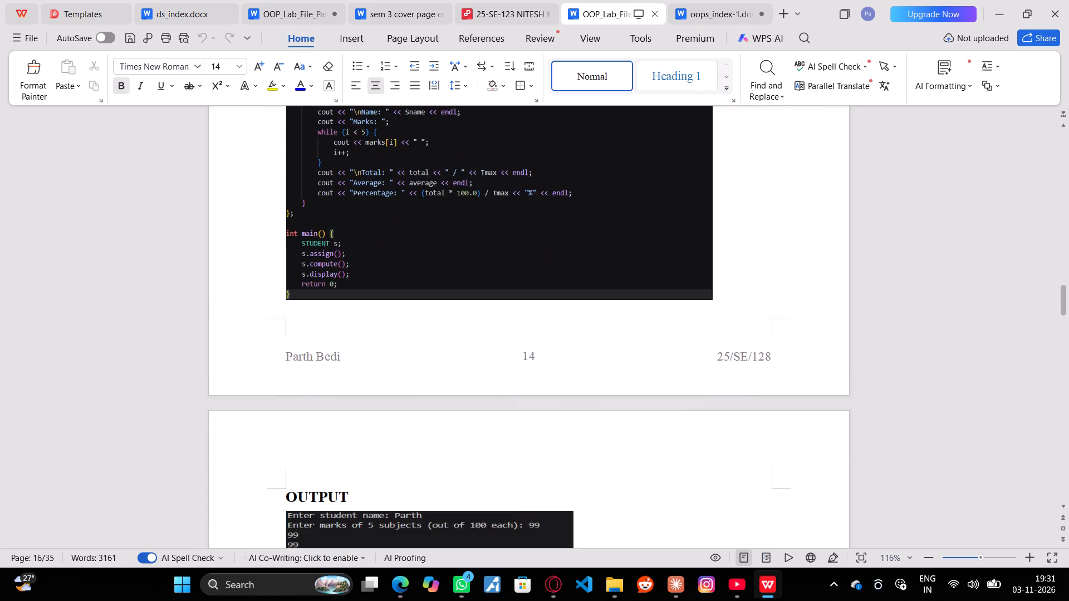
{"action": "scroll", "coordinate": [626, 275], "scroll_direction": "down", "scroll_amount": 6}
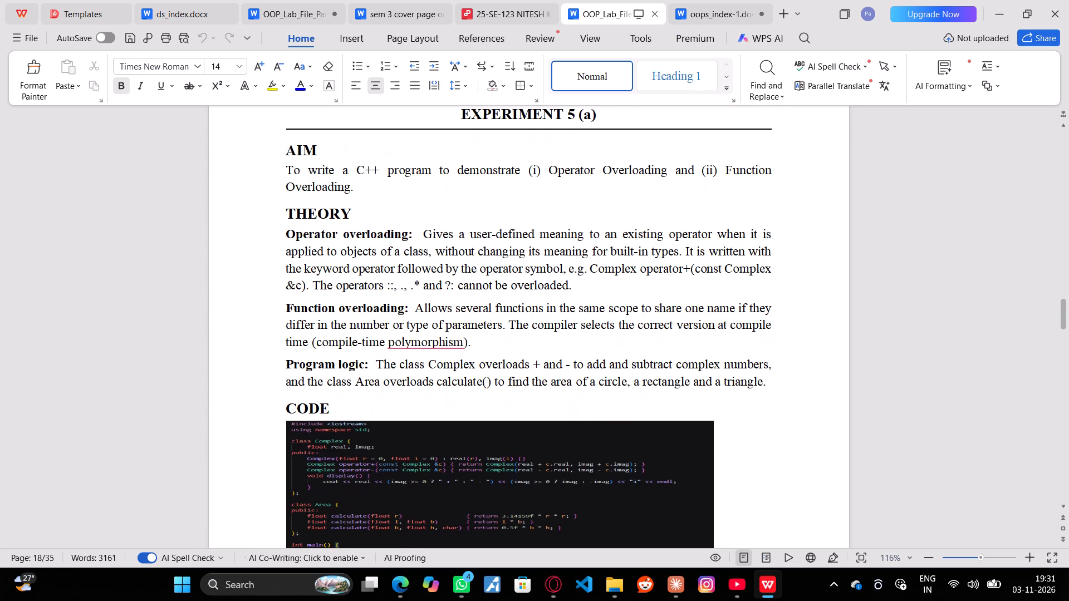
{"action": "left_click", "coordinate": [697, 0]}
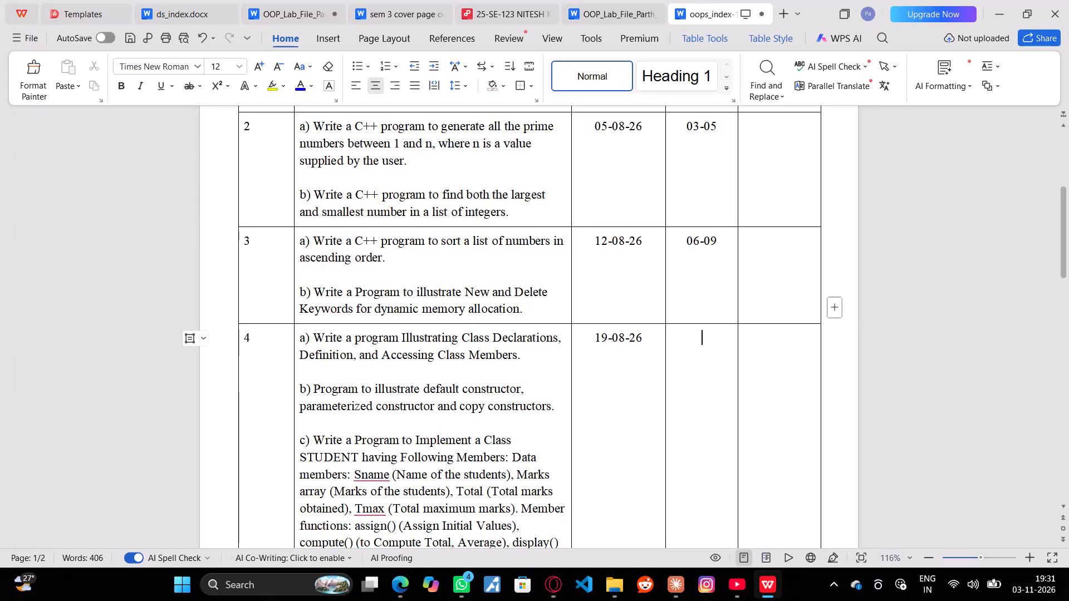
{"action": "type", "text": "10-15"}
Set experiment 5's page range to 16-19 in the oops_index table, checking it against the OOP lab file's footer page numbers.
{"action": "scroll", "coordinate": [681, 339], "scroll_direction": "down", "scroll_amount": 1}
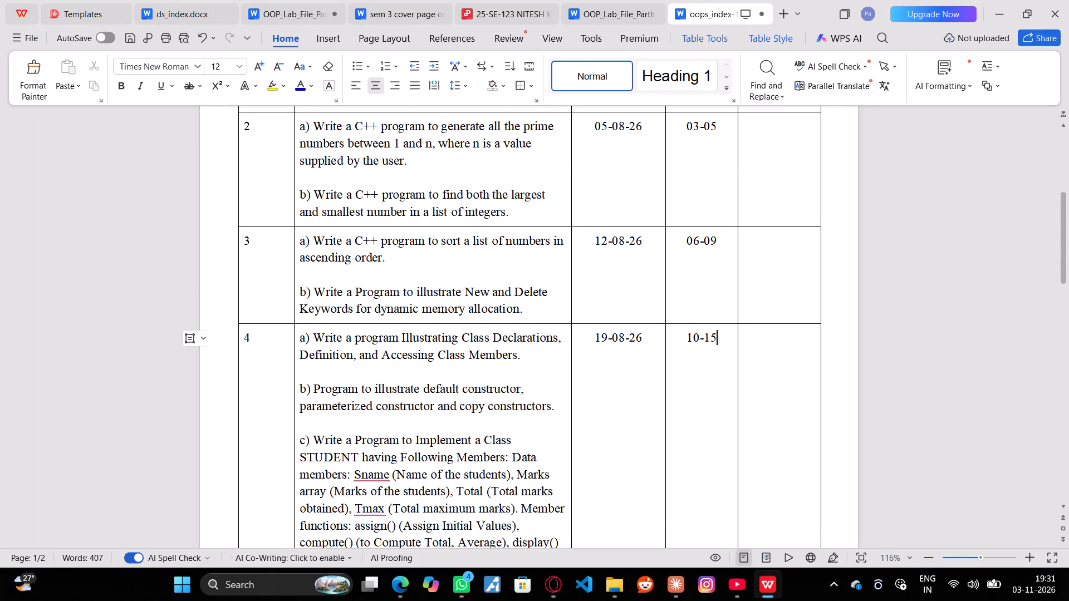
{"action": "scroll", "coordinate": [681, 339], "scroll_direction": "down", "scroll_amount": 3}
{"action": "left_click", "coordinate": [722, 269]}
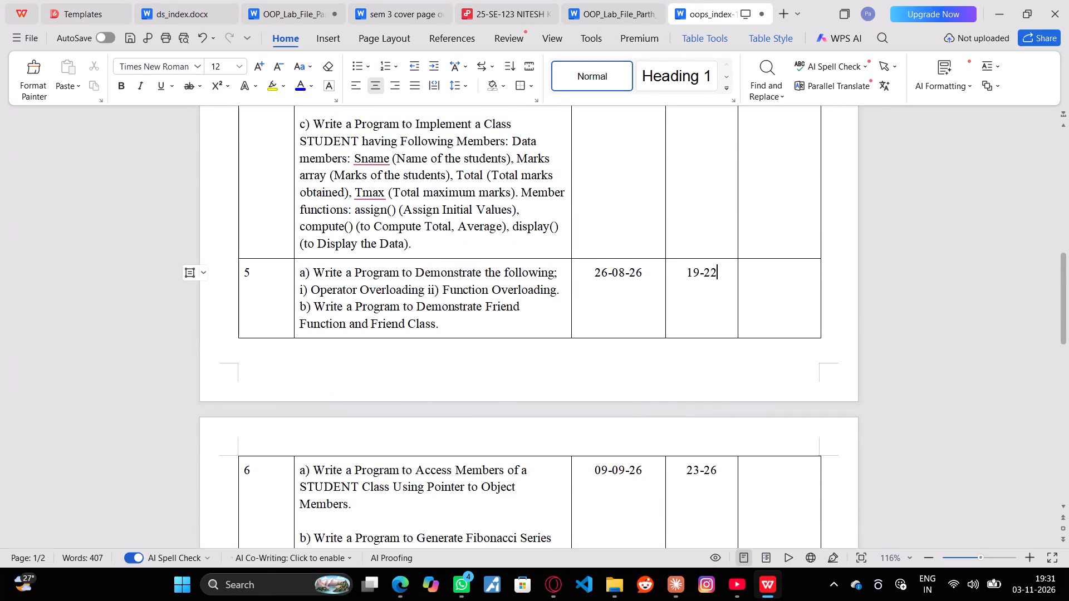
{"action": "key", "text": "BackSpace"}
{"action": "key", "text": "BackSpace"}
{"action": "key", "text": "BackSpace"}
{"action": "key", "text": "BackSpace"}
{"action": "key", "text": "BackSpace"}
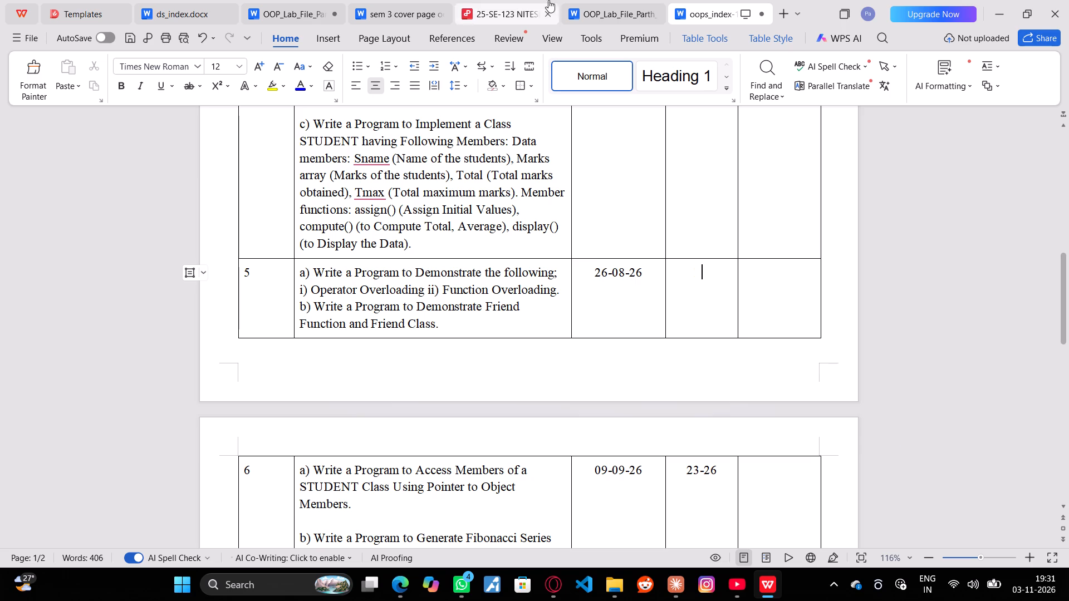
{"action": "left_click", "coordinate": [594, 2]}
{"action": "scroll", "coordinate": [587, 241], "scroll_direction": "down", "scroll_amount": 2}
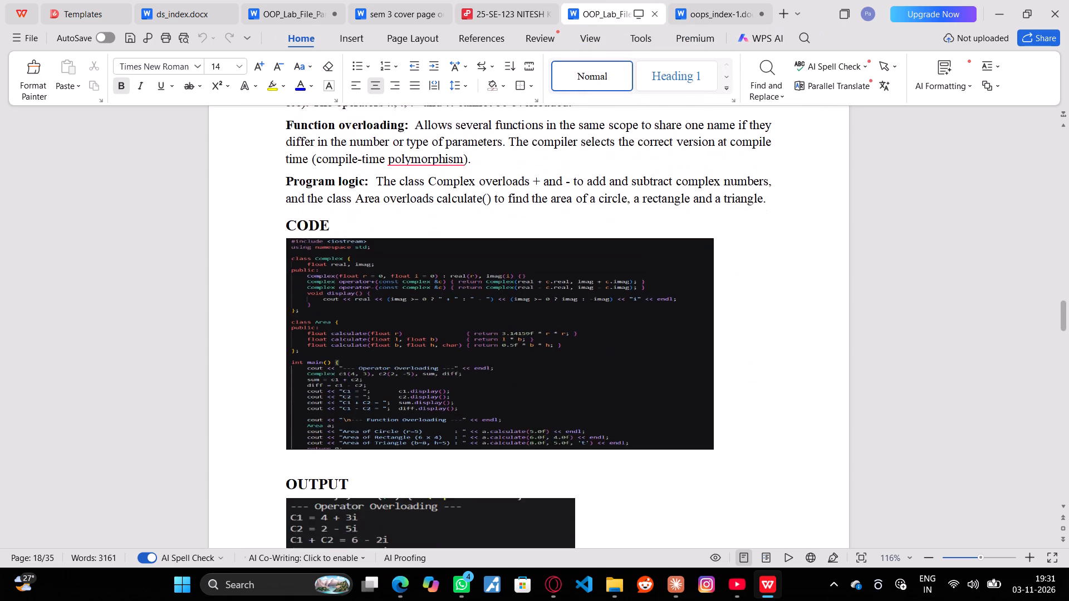
{"action": "scroll", "coordinate": [587, 241], "scroll_direction": "down", "scroll_amount": 9}
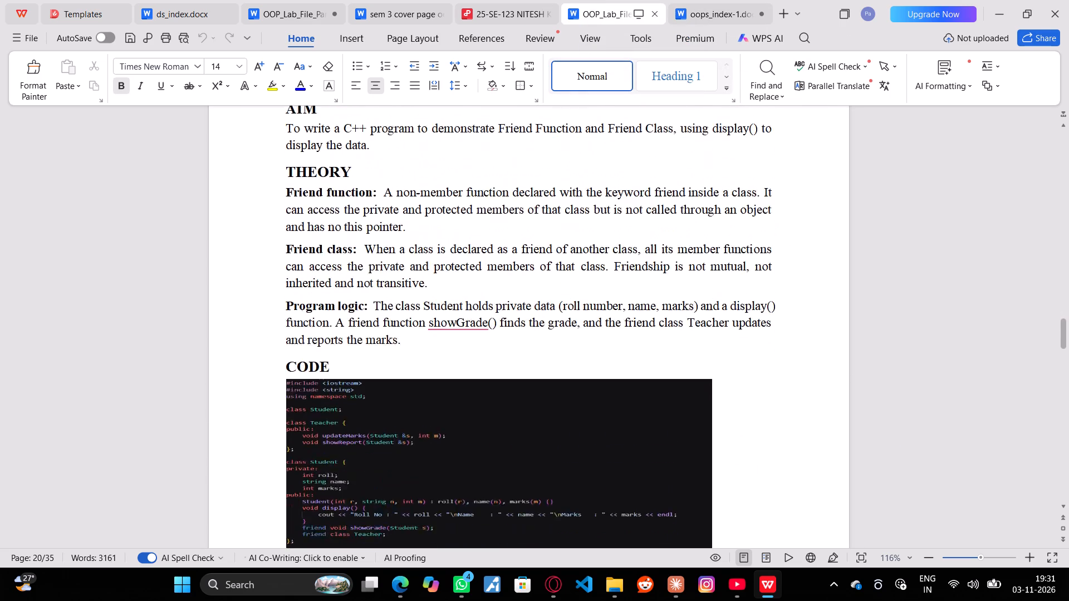
{"action": "scroll", "coordinate": [587, 241], "scroll_direction": "down", "scroll_amount": 2}
{"action": "scroll", "coordinate": [587, 241], "scroll_direction": "up", "scroll_amount": 5}
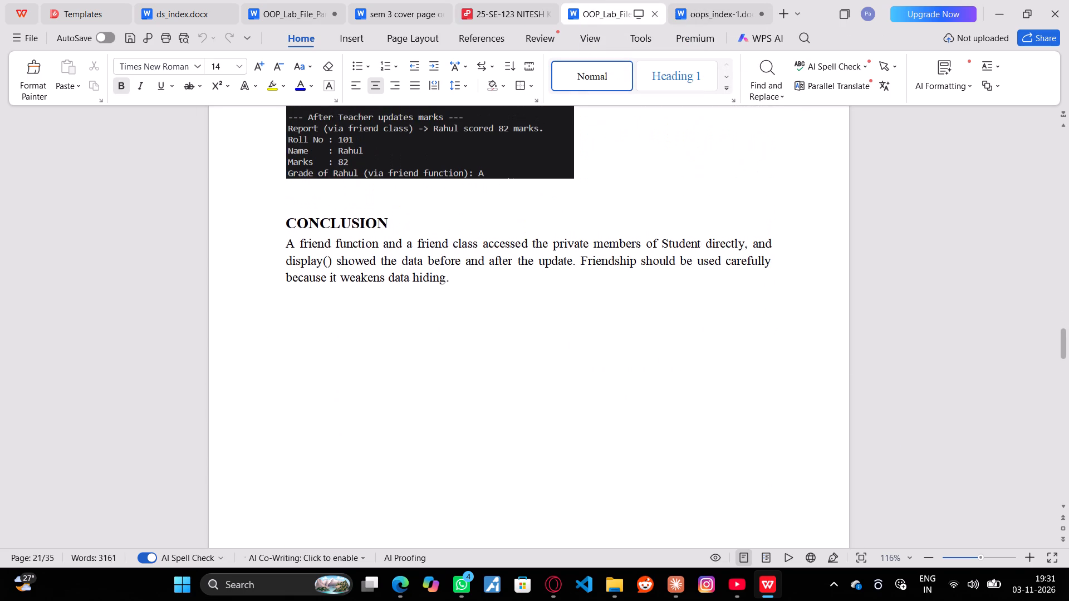
{"action": "scroll", "coordinate": [587, 241], "scroll_direction": "up", "scroll_amount": 2}
{"action": "scroll", "coordinate": [587, 241], "scroll_direction": "down", "scroll_amount": 6}
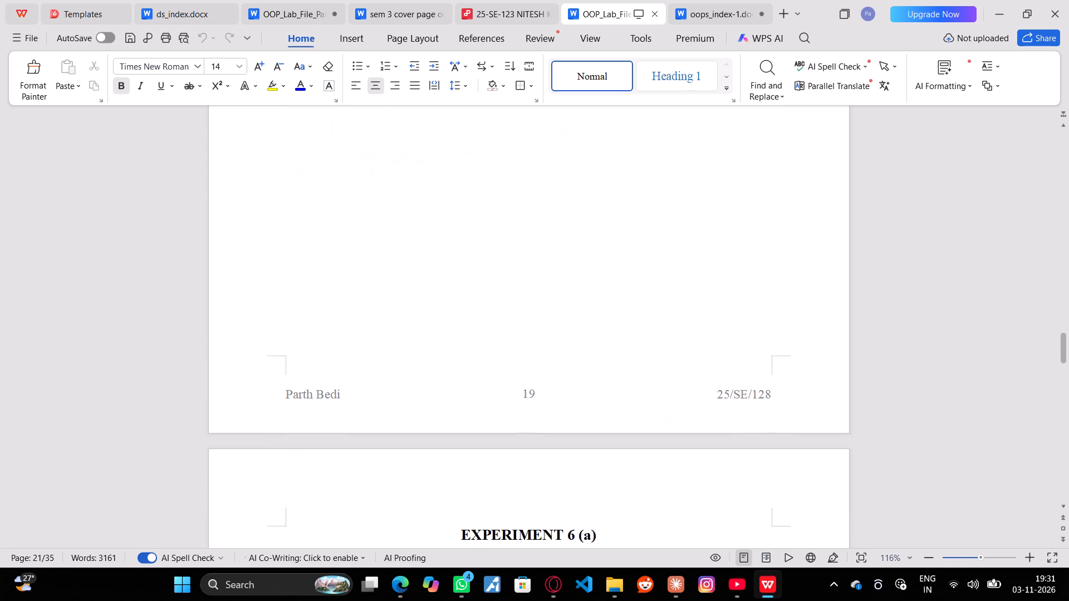
{"action": "scroll", "coordinate": [587, 241], "scroll_direction": "down", "scroll_amount": 4}
{"action": "left_click", "coordinate": [680, 10]}
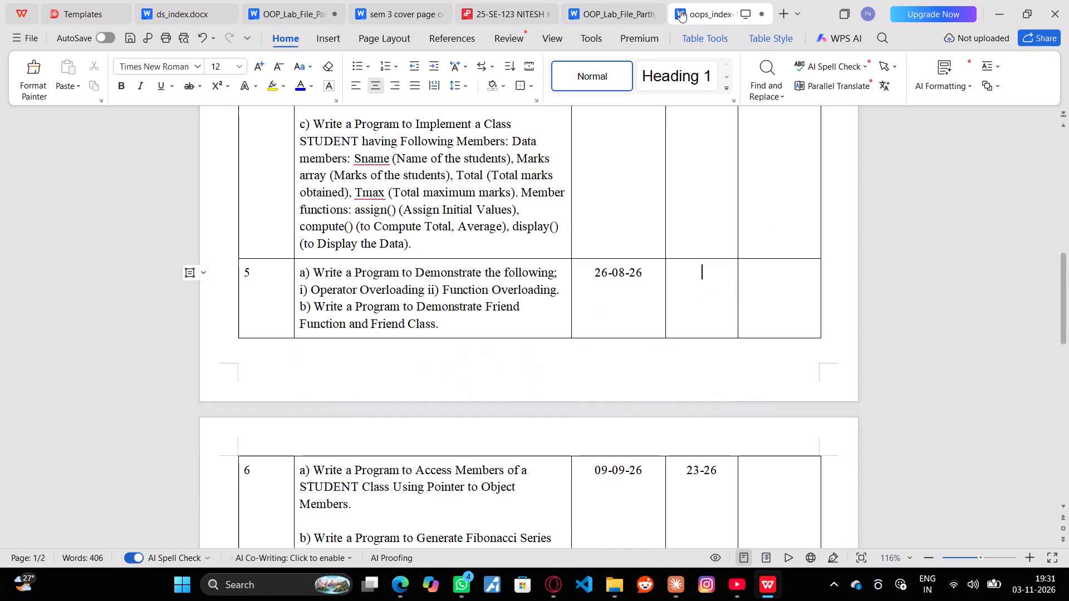
{"action": "scroll", "coordinate": [676, 145], "scroll_direction": "up", "scroll_amount": 1}
{"action": "scroll", "coordinate": [689, 206], "scroll_direction": "up", "scroll_amount": 1}
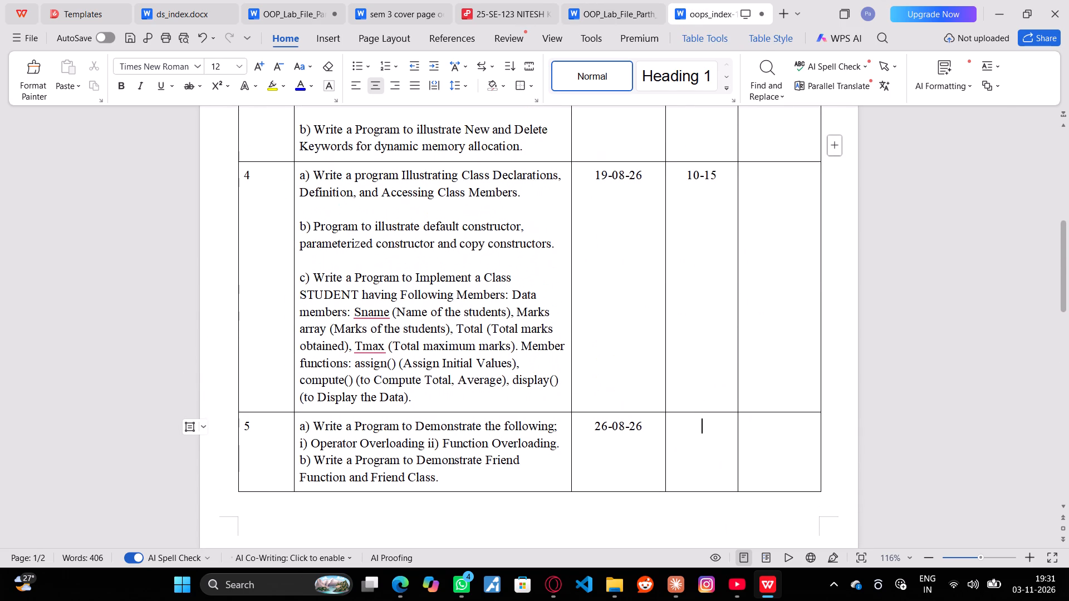
{"action": "scroll", "coordinate": [689, 206], "scroll_direction": "up", "scroll_amount": 1}
{"action": "type", "text": "16-19"}
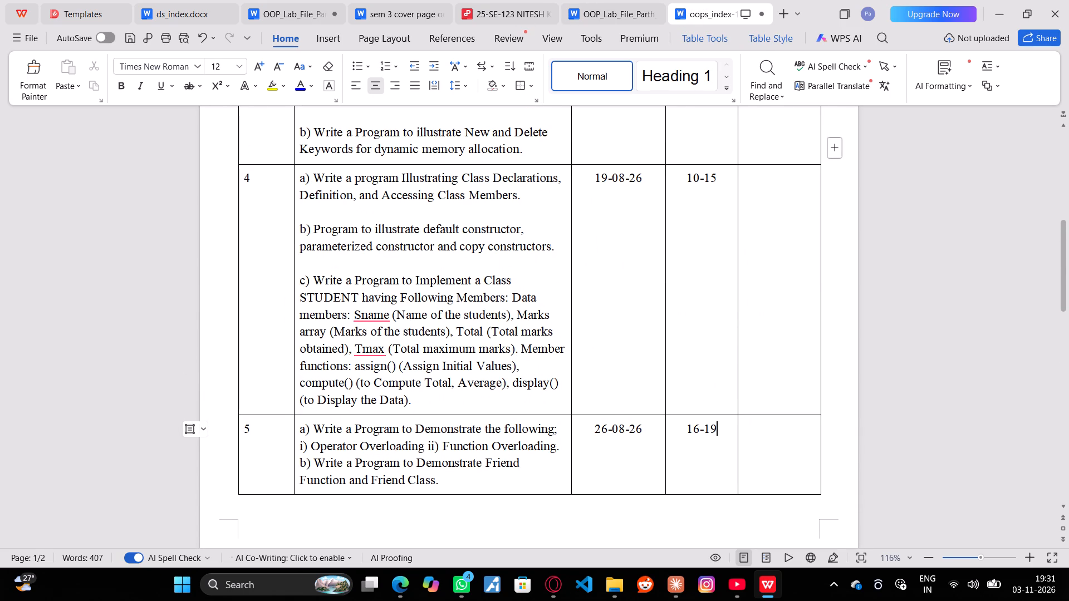
Set experiment 6's page range to 20-21 in the oops_index table, checking it against the OOP lab file's footer page numbers.
{"action": "scroll", "coordinate": [720, 248], "scroll_direction": "down", "scroll_amount": 4}
{"action": "left_click", "coordinate": [714, 322]}
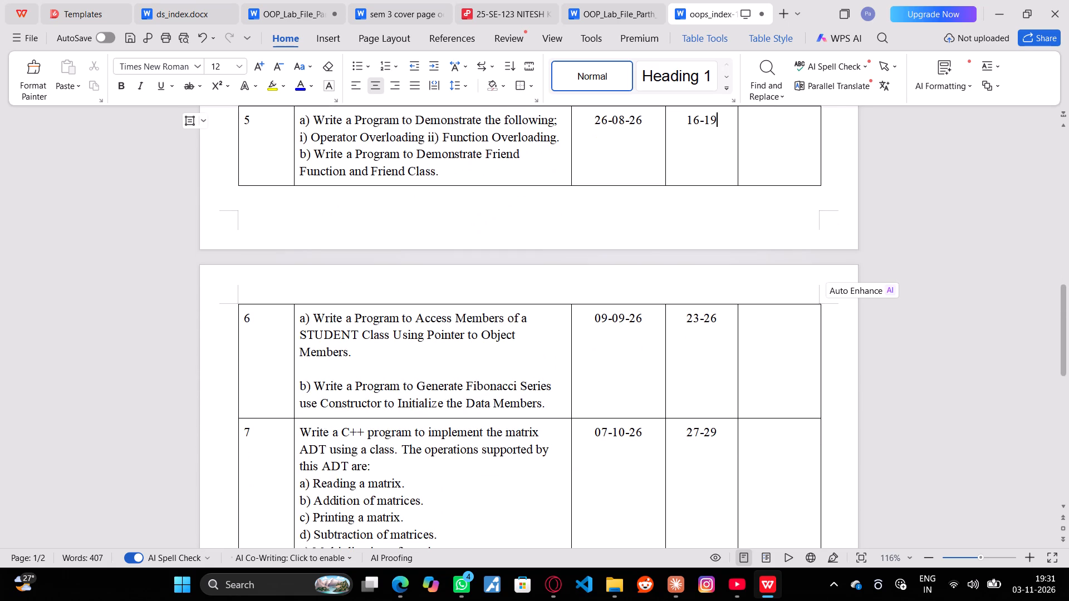
{"action": "key", "text": "BackSpace"}
{"action": "key", "text": "BackSpace"}
{"action": "key", "text": "BackSpace"}
{"action": "key", "text": "BackSpace"}
{"action": "key", "text": "BackSpace"}
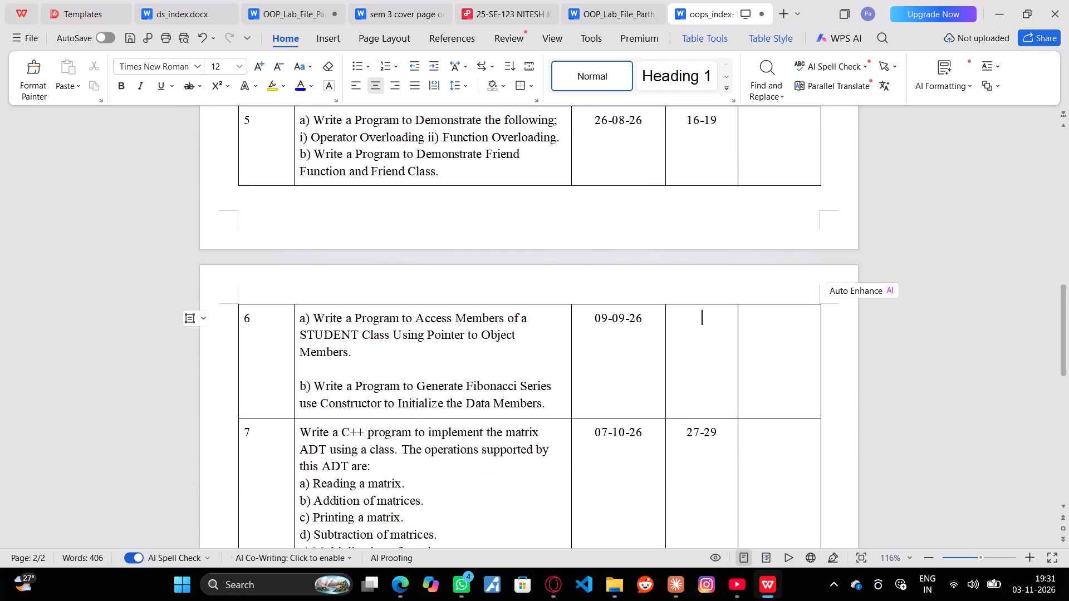
{"action": "left_click", "coordinate": [622, 1]}
{"action": "scroll", "coordinate": [619, 193], "scroll_direction": "down", "scroll_amount": 3}
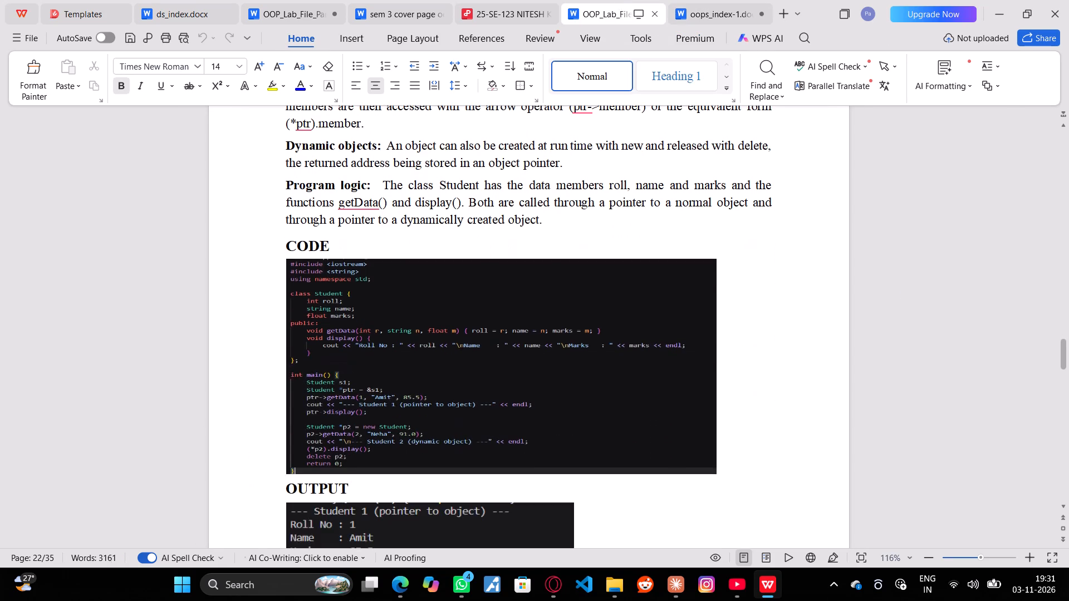
{"action": "scroll", "coordinate": [619, 193], "scroll_direction": "down", "scroll_amount": 9}
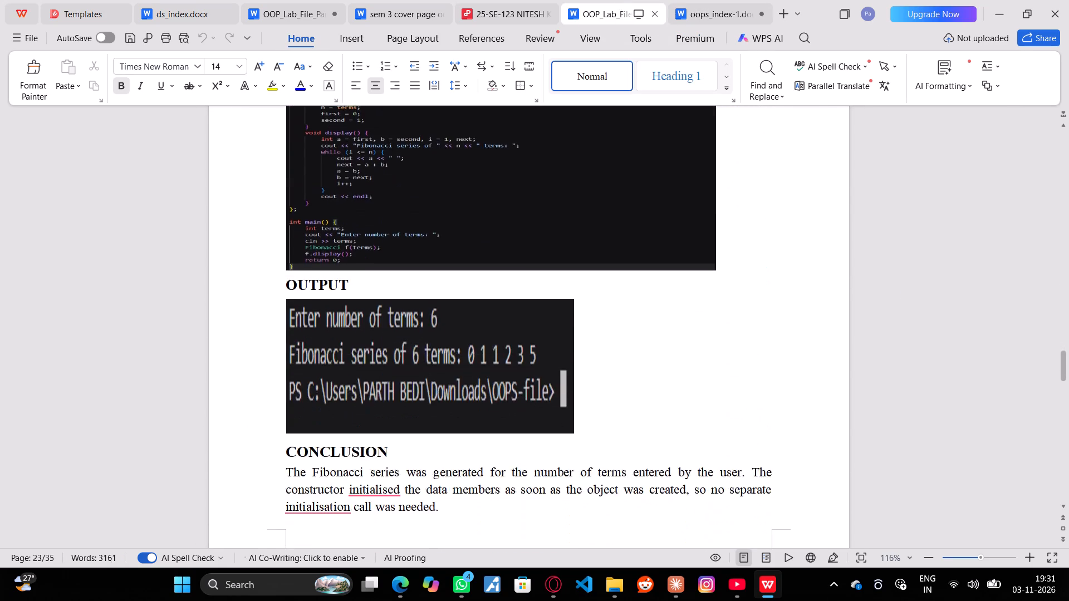
{"action": "scroll", "coordinate": [619, 193], "scroll_direction": "down", "scroll_amount": 5}
{"action": "left_click", "coordinate": [694, 13]}
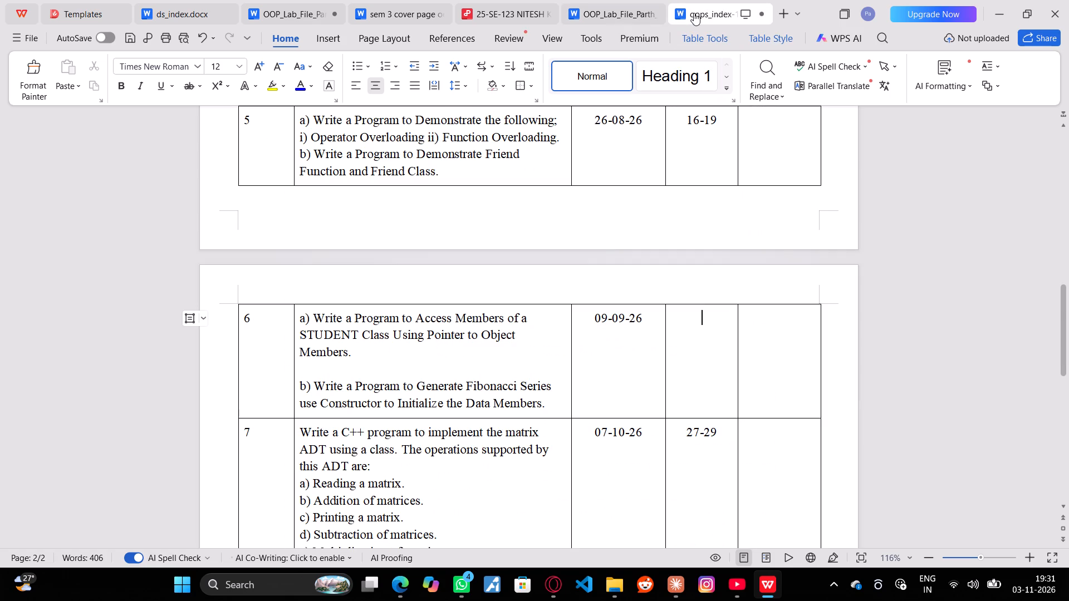
{"action": "type", "text": "20-21"}
Set experiment 7's page range to 22-27 in the oops_index table, consulting the OOP lab file's footer page numbers.
{"action": "scroll", "coordinate": [693, 151], "scroll_direction": "down", "scroll_amount": 1}
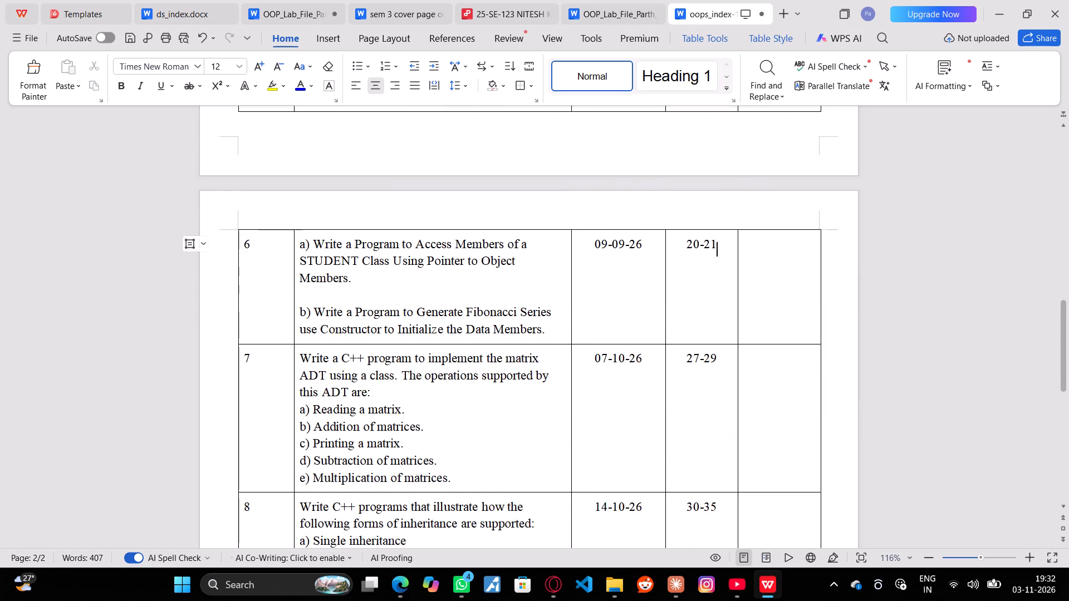
{"action": "scroll", "coordinate": [693, 151], "scroll_direction": "down", "scroll_amount": 1}
{"action": "left_click", "coordinate": [720, 352]}
{"action": "key", "text": "BackSpace"}
{"action": "key", "text": "BackSpace"}
{"action": "key", "text": "BackSpace"}
{"action": "key", "text": "BackSpace"}
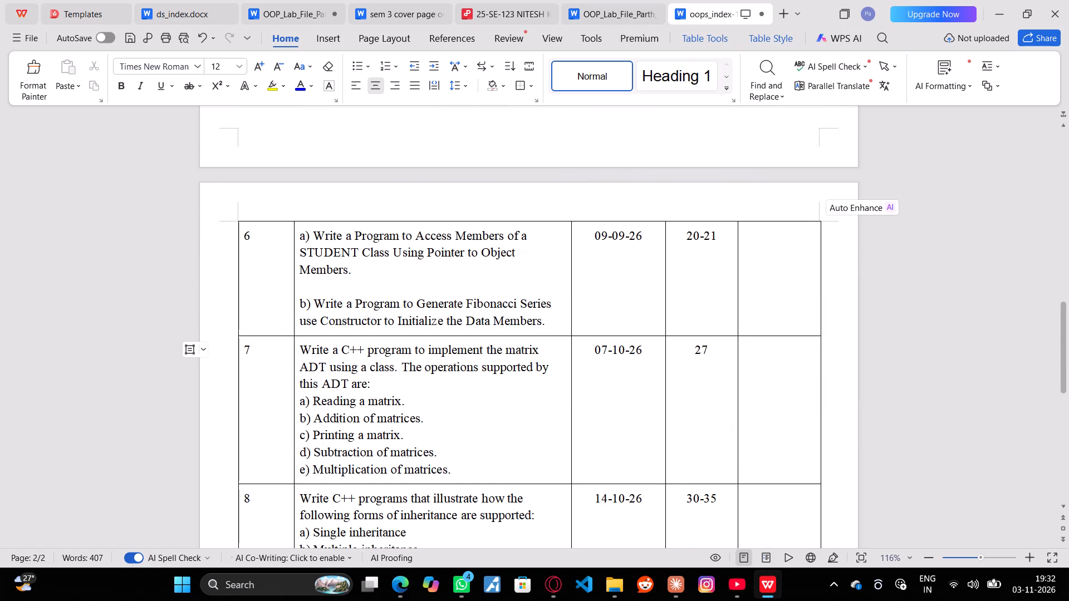
{"action": "left_click", "coordinate": [610, 1]}
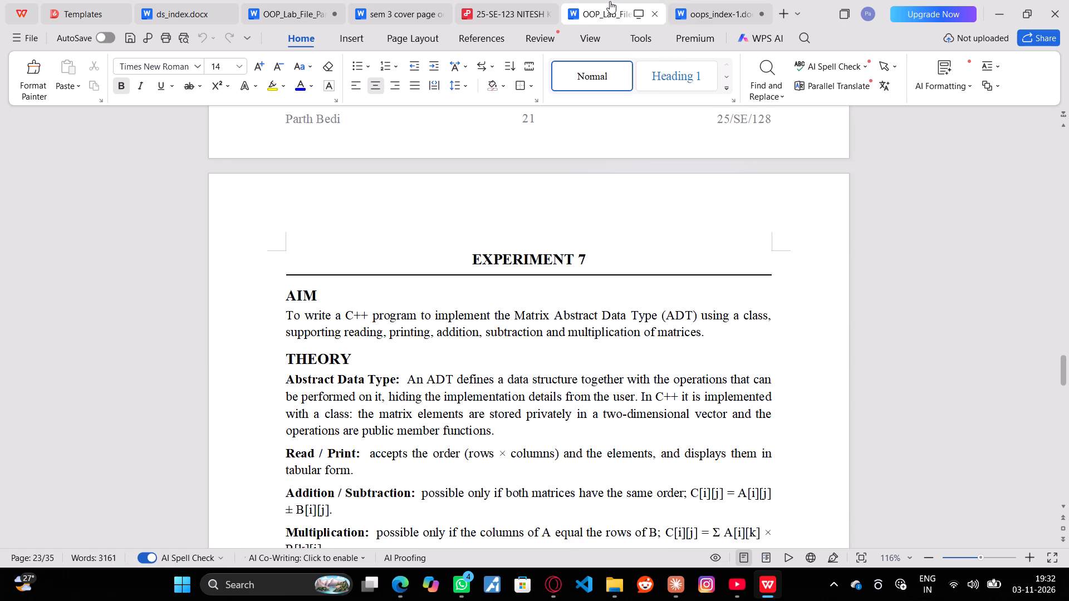
{"action": "scroll", "coordinate": [620, 179], "scroll_direction": "down", "scroll_amount": 11}
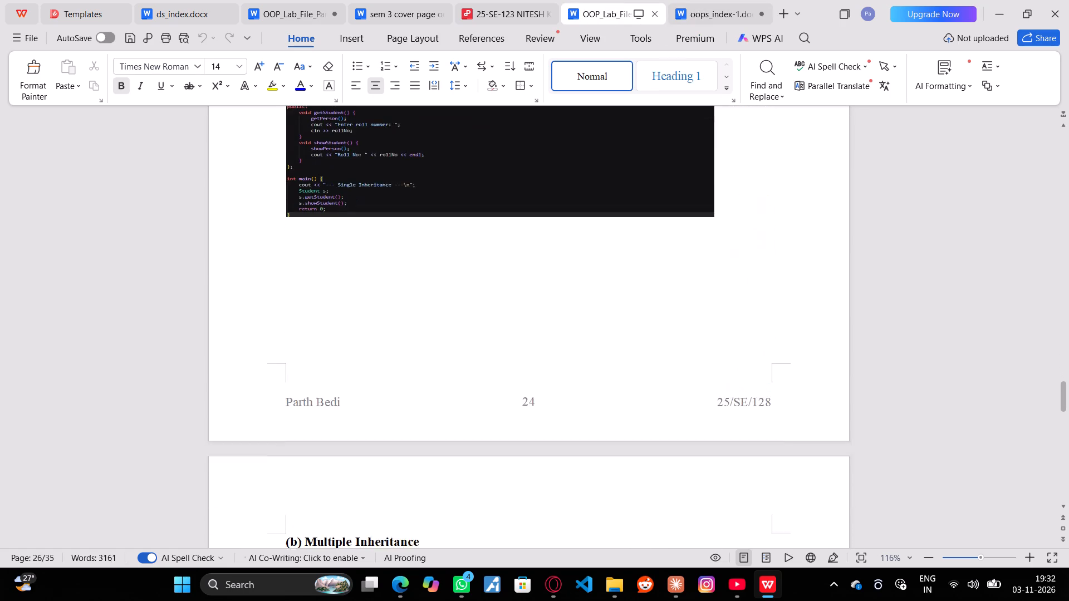
{"action": "scroll", "coordinate": [620, 179], "scroll_direction": "down", "scroll_amount": 13}
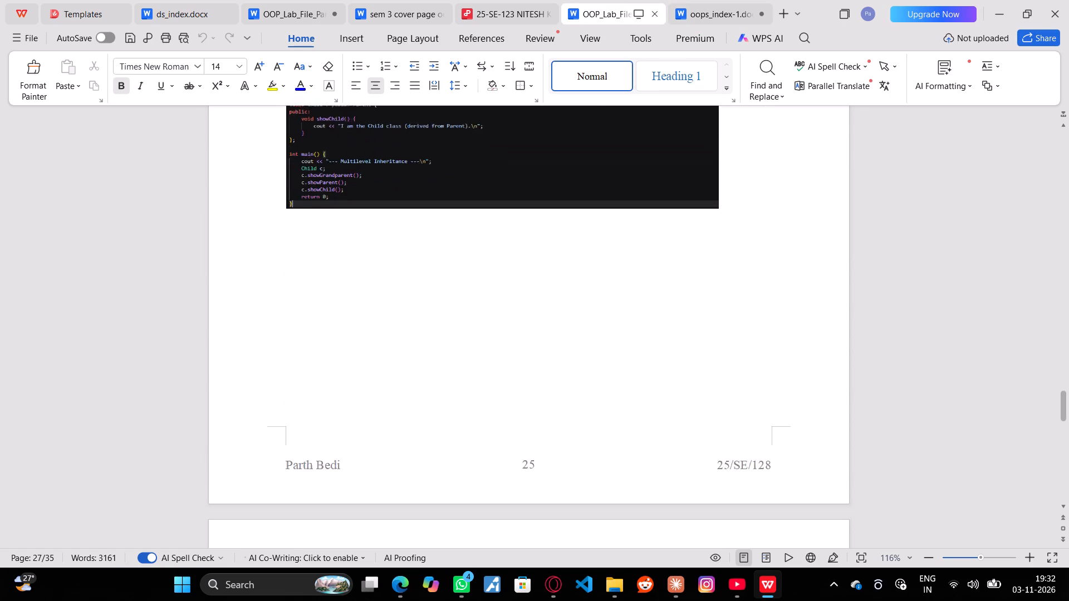
{"action": "scroll", "coordinate": [620, 179], "scroll_direction": "down", "scroll_amount": 13}
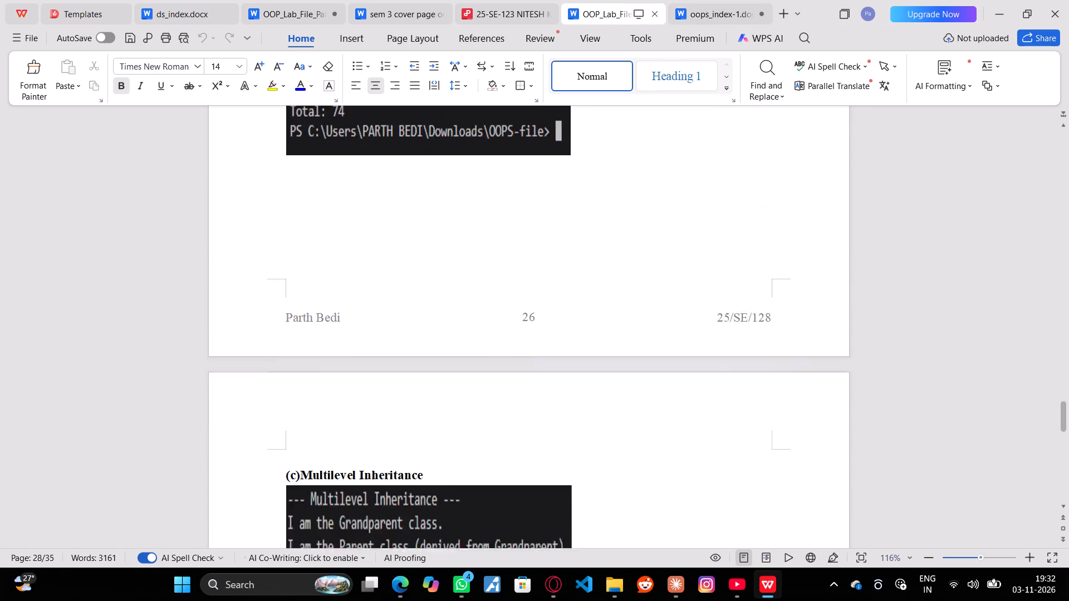
{"action": "scroll", "coordinate": [620, 179], "scroll_direction": "down", "scroll_amount": 10}
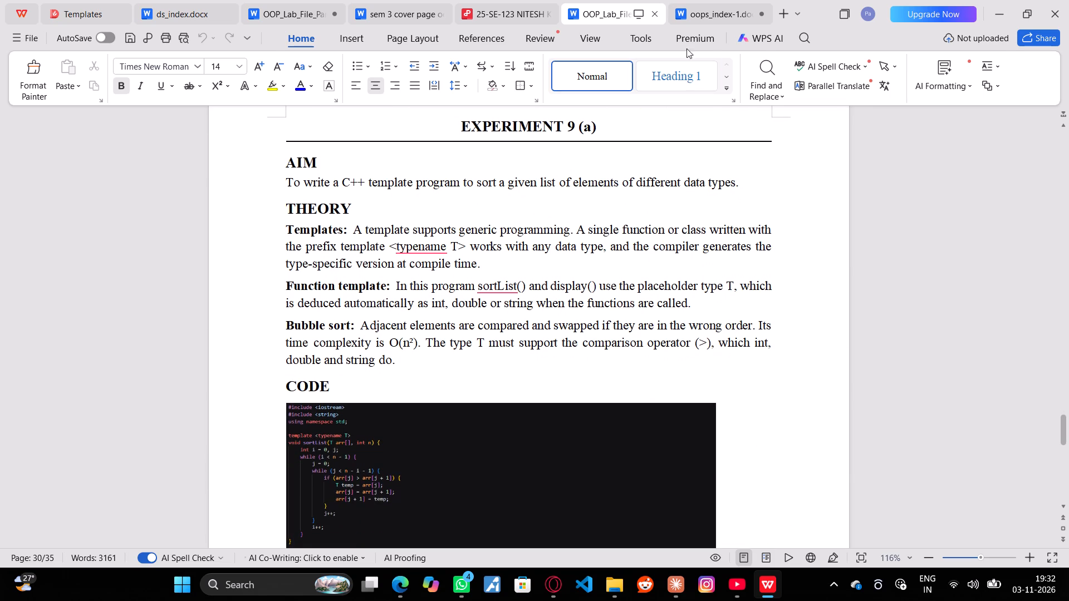
{"action": "left_click", "coordinate": [708, 4]}
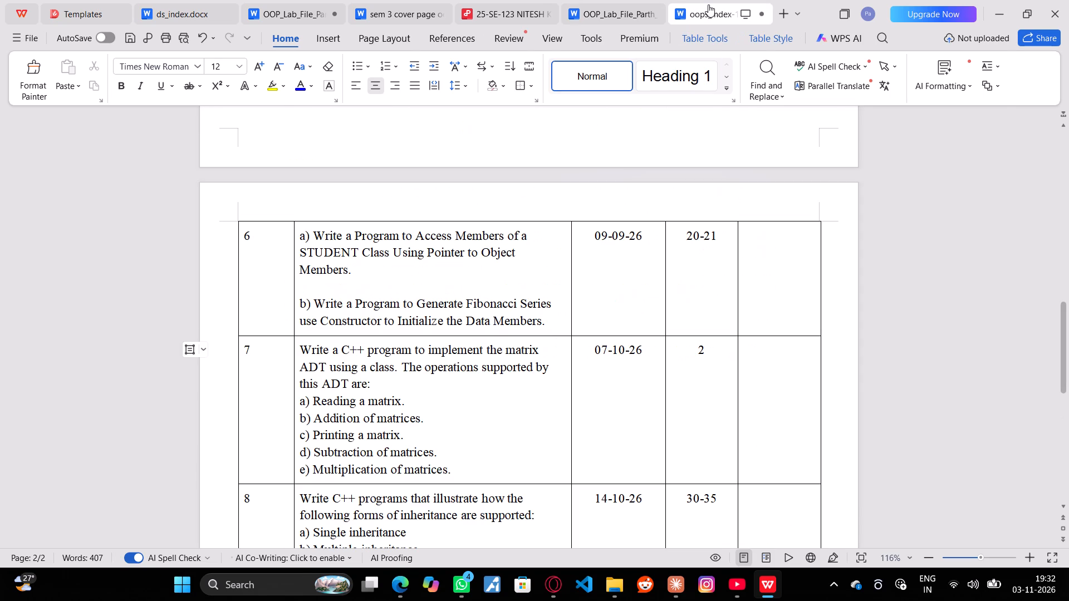
{"action": "type", "text": "2-27"}
Clear experiment 8's page range in the oops_index table.
{"action": "scroll", "coordinate": [708, 4], "scroll_direction": "down", "scroll_amount": 3}
{"action": "scroll", "coordinate": [717, 166], "scroll_direction": "down", "scroll_amount": 4}
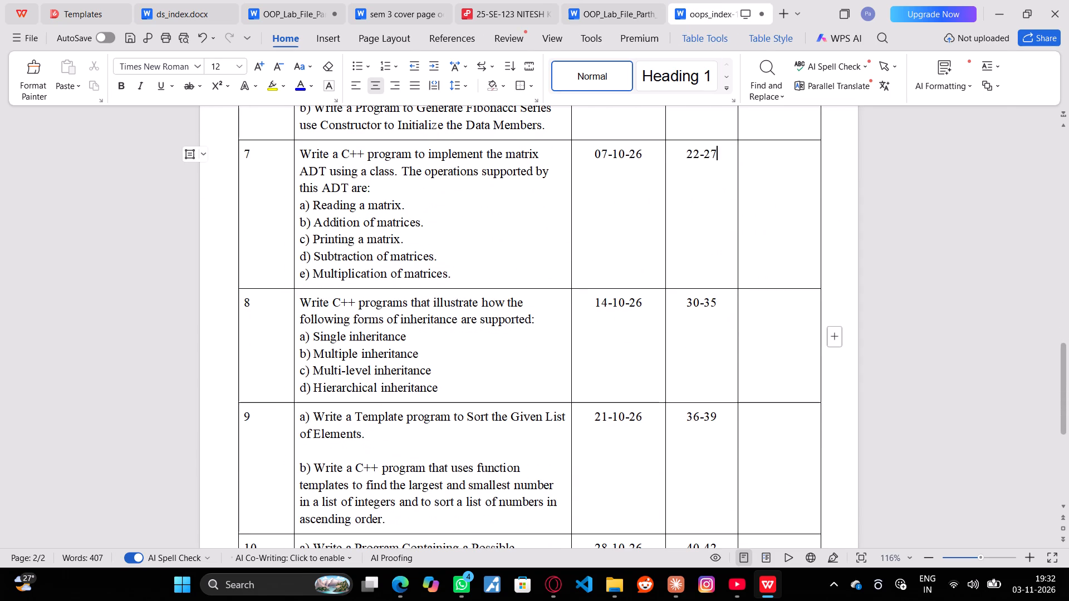
{"action": "left_click", "coordinate": [719, 303]}
{"action": "key", "text": "BackSpace"}
{"action": "key", "text": "BackSpace"}
{"action": "key", "text": "BackSpace"}
{"action": "key", "text": "BackSpace"}
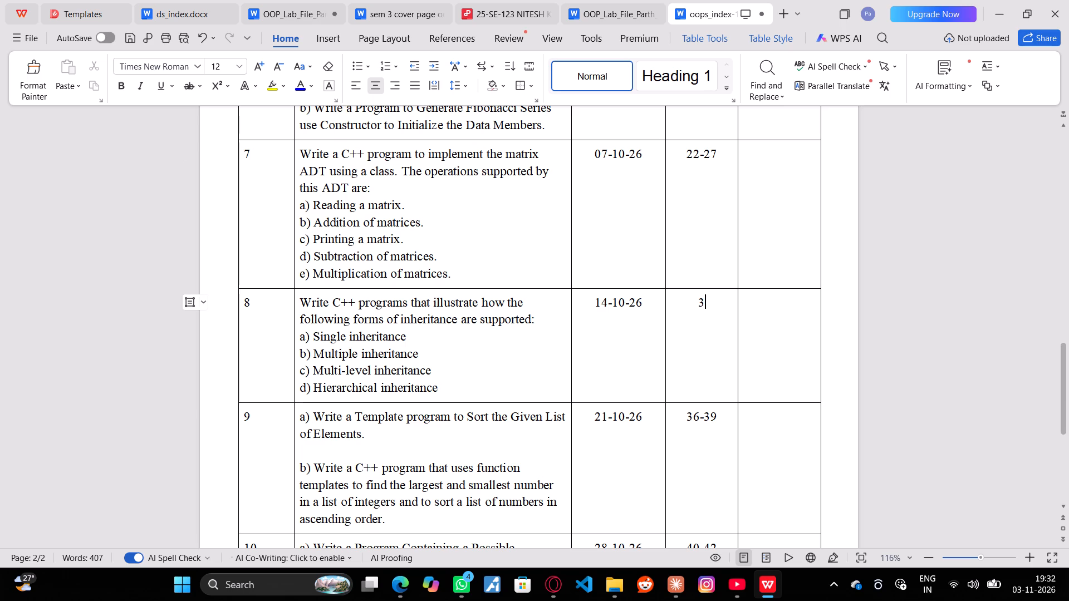
{"action": "key", "text": "BackSpace"}
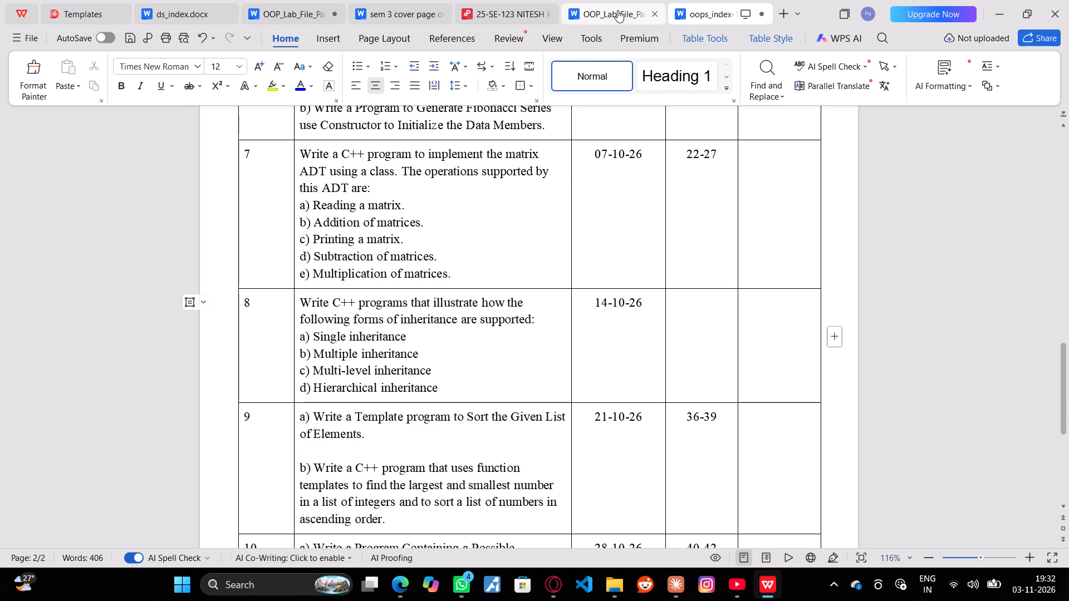
Examine the OOP lab file's footer page numbers for experiments 8 to 10 and compare them with the oops_index page ranges.
{"action": "left_click", "coordinate": [617, 10]}
{"action": "scroll", "coordinate": [585, 272], "scroll_direction": "down", "scroll_amount": 2}
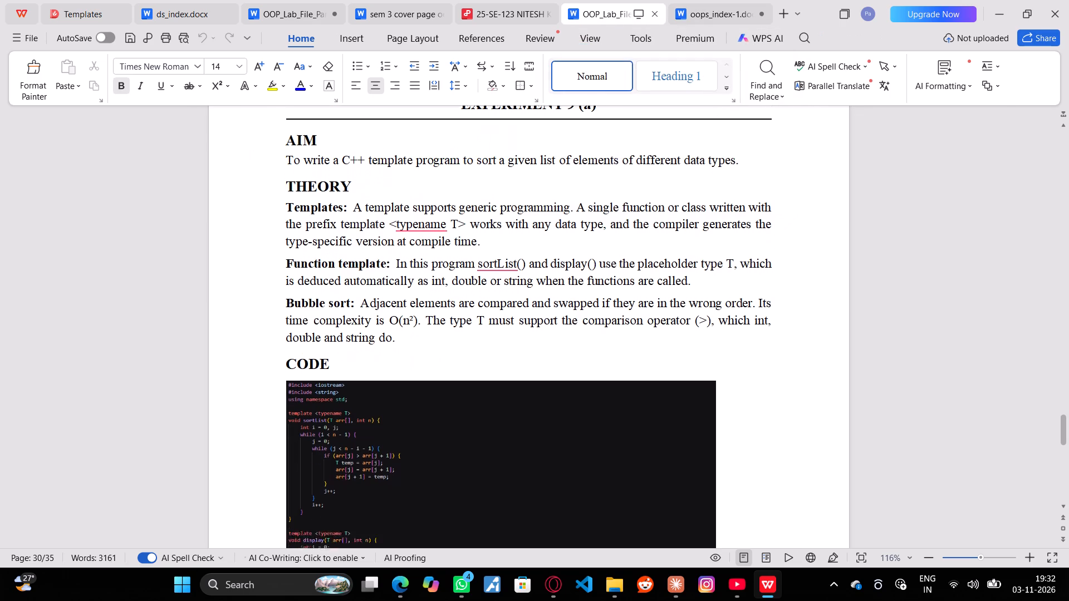
{"action": "scroll", "coordinate": [585, 272], "scroll_direction": "down", "scroll_amount": 8}
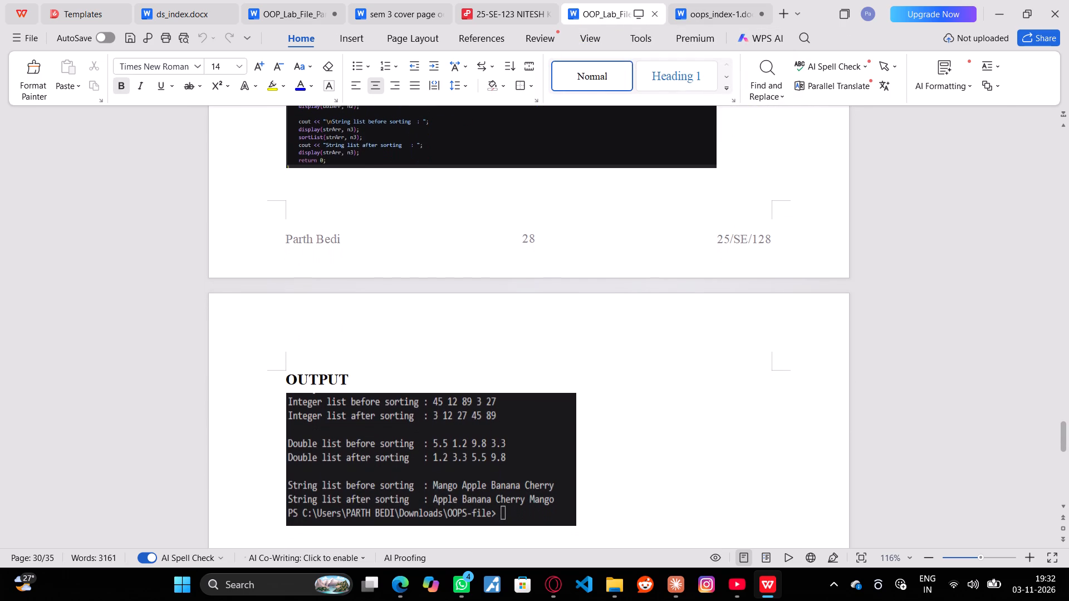
{"action": "scroll", "coordinate": [585, 272], "scroll_direction": "down", "scroll_amount": 10}
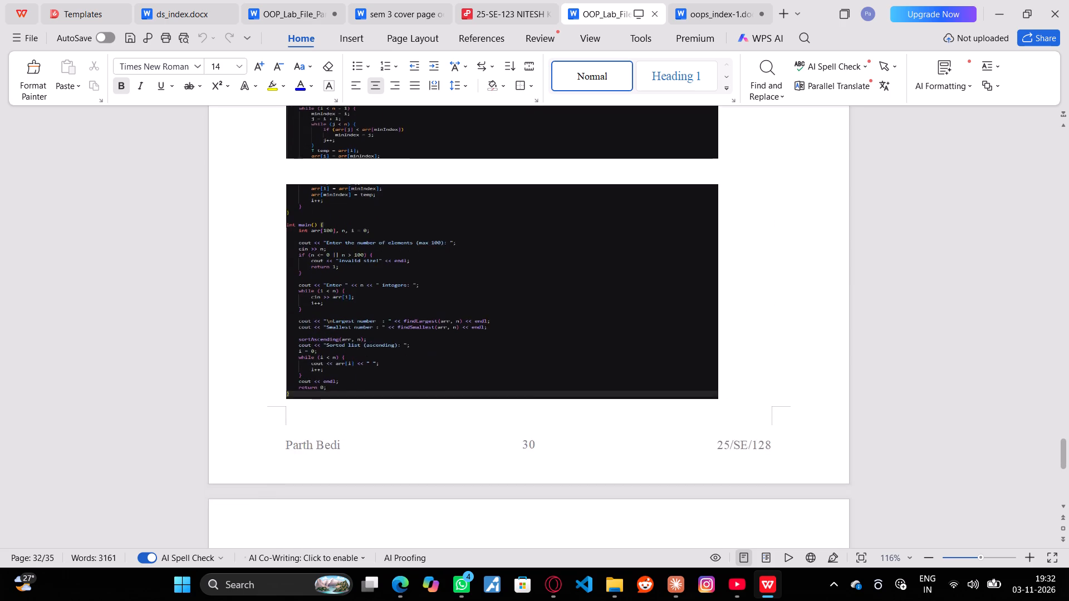
{"action": "scroll", "coordinate": [585, 272], "scroll_direction": "down", "scroll_amount": 11}
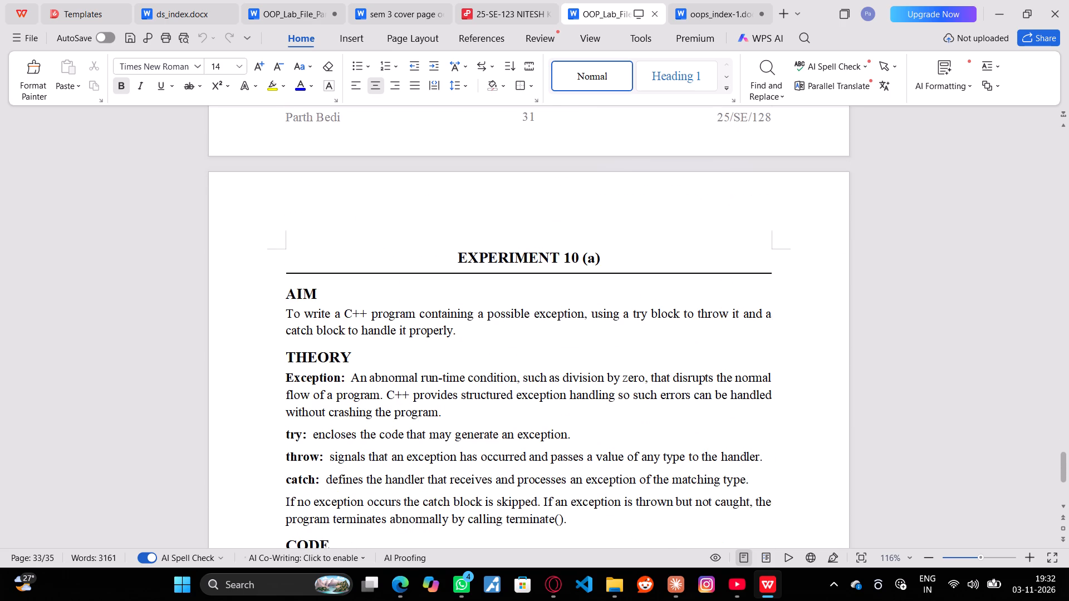
{"action": "scroll", "coordinate": [585, 272], "scroll_direction": "down", "scroll_amount": 1}
{"action": "scroll", "coordinate": [585, 272], "scroll_direction": "up", "scroll_amount": 3}
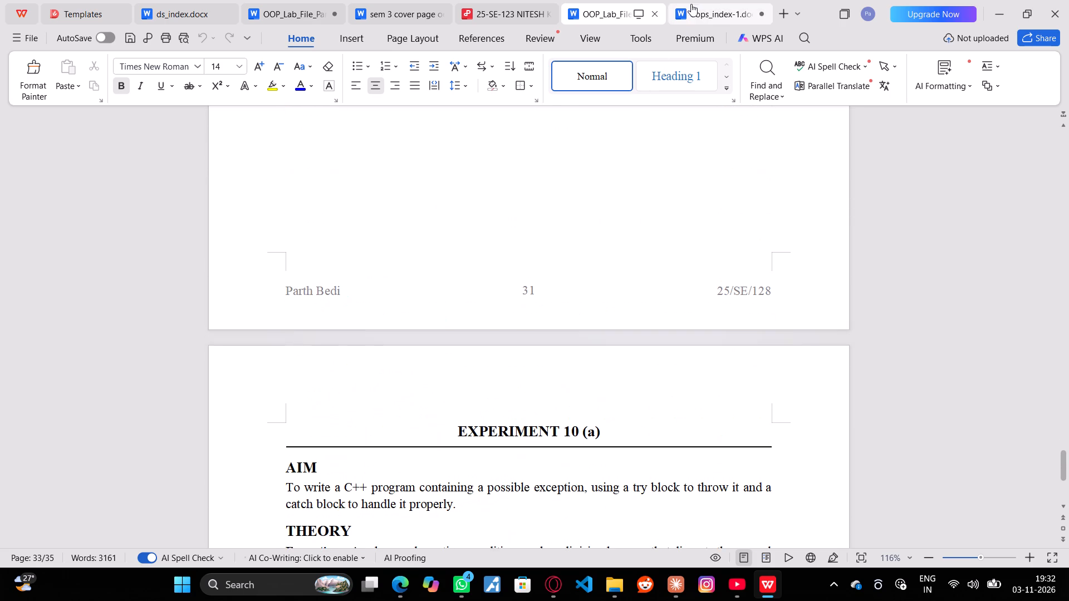
{"action": "left_click", "coordinate": [693, 2]}
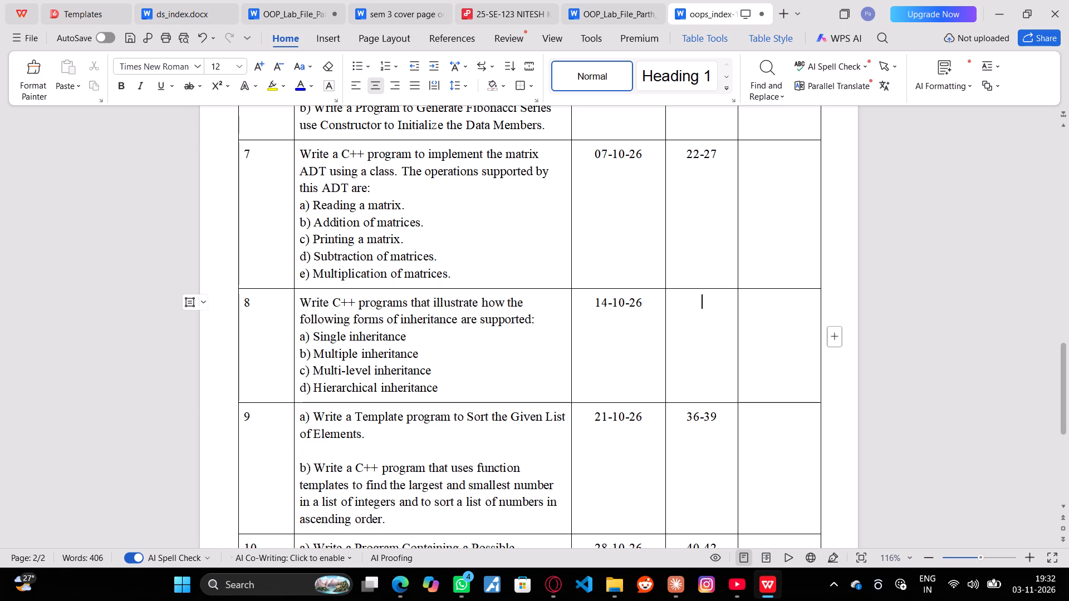
{"action": "left_click", "coordinate": [632, 0]}
{"action": "scroll", "coordinate": [640, 262], "scroll_direction": "up", "scroll_amount": 3}
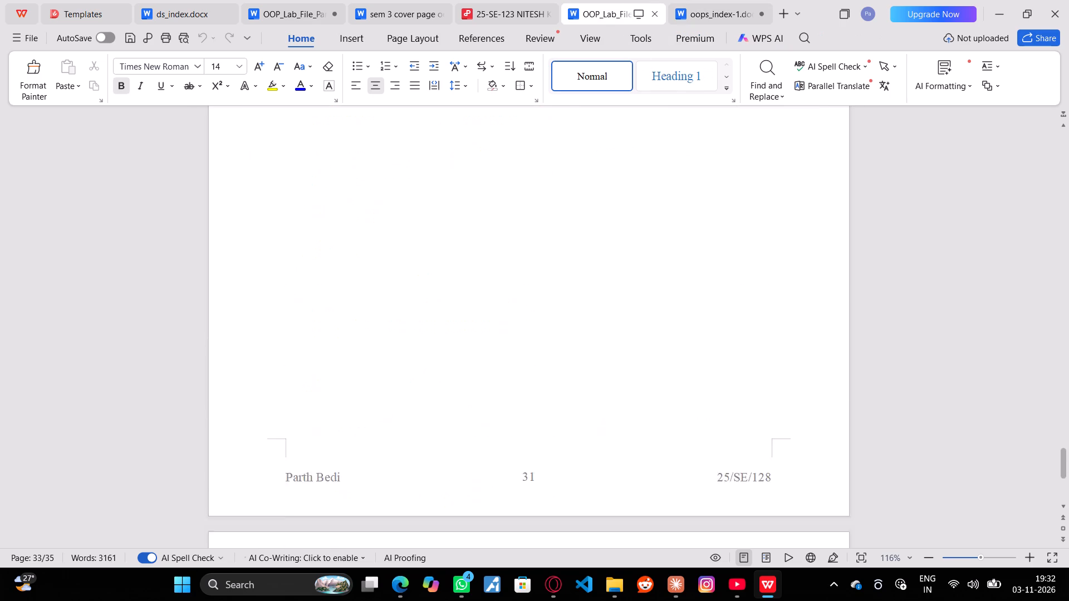
{"action": "scroll", "coordinate": [640, 262], "scroll_direction": "up", "scroll_amount": 17}
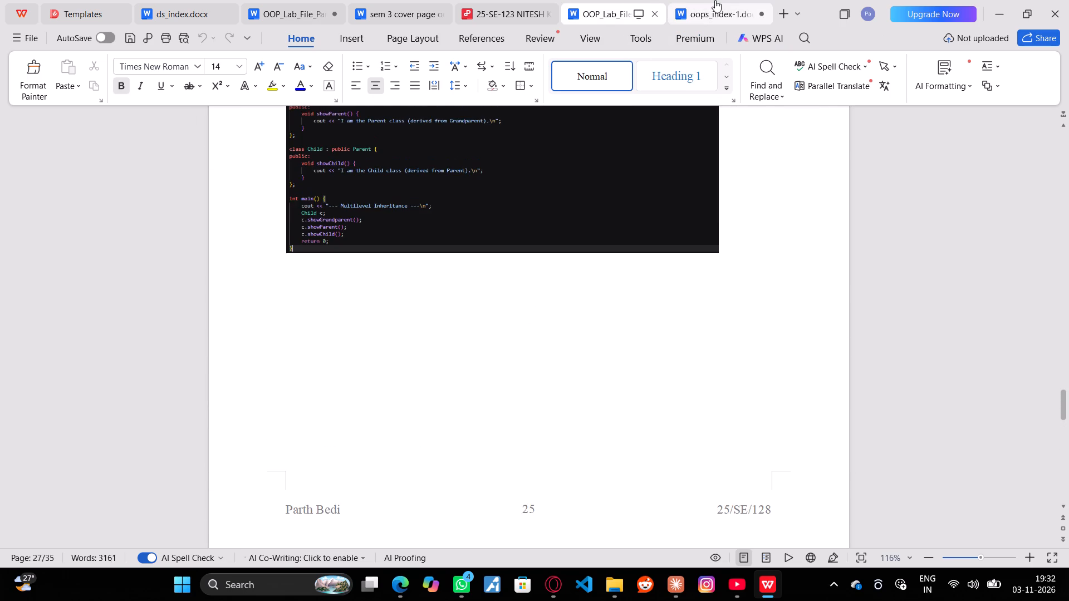
{"action": "left_click", "coordinate": [705, 1]}
{"action": "scroll", "coordinate": [712, 189], "scroll_direction": "up", "scroll_amount": 1}
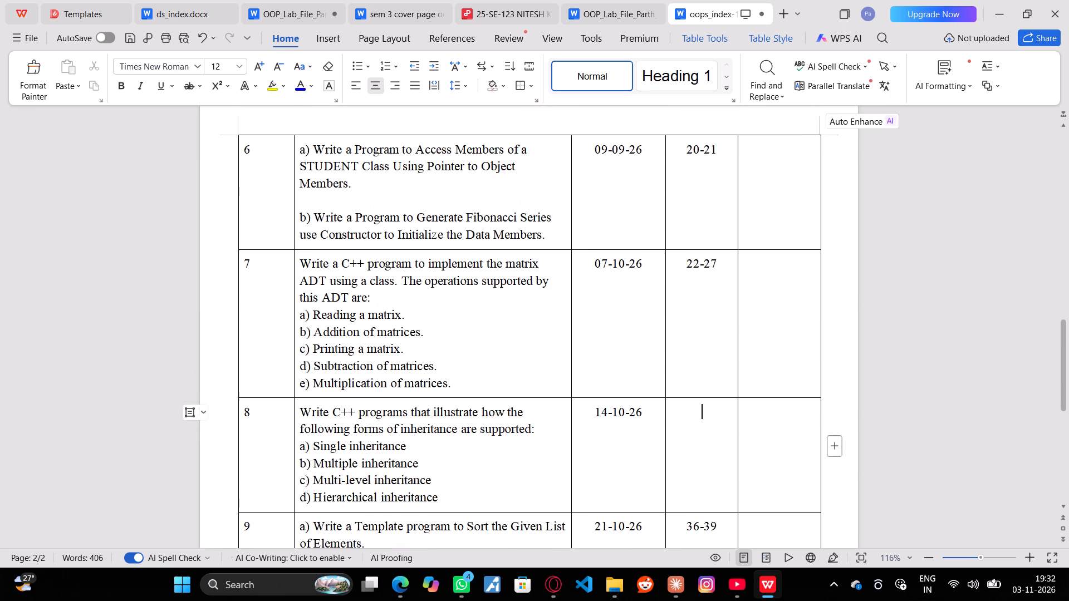
{"action": "scroll", "coordinate": [712, 189], "scroll_direction": "up", "scroll_amount": 1}
{"action": "scroll", "coordinate": [616, 163], "scroll_direction": "up", "scroll_amount": 1}
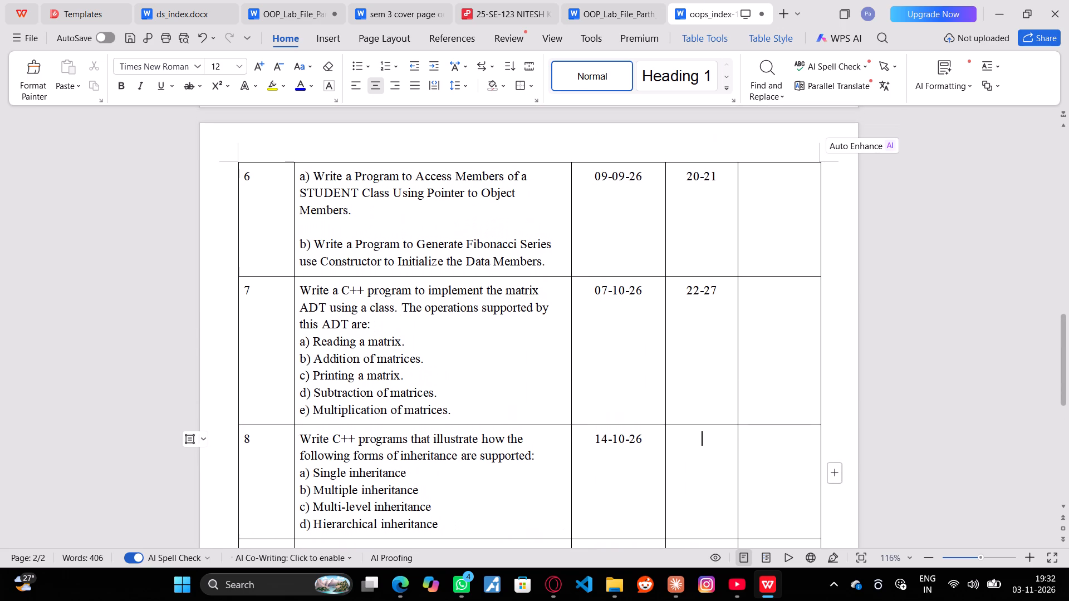
Correct experiment 7's page range to 22-23 in the oops_index table, rechecking the OOP lab file's footer page numbers.
{"action": "left_click", "coordinate": [609, 16]}
{"action": "scroll", "coordinate": [615, 311], "scroll_direction": "up", "scroll_amount": 8}
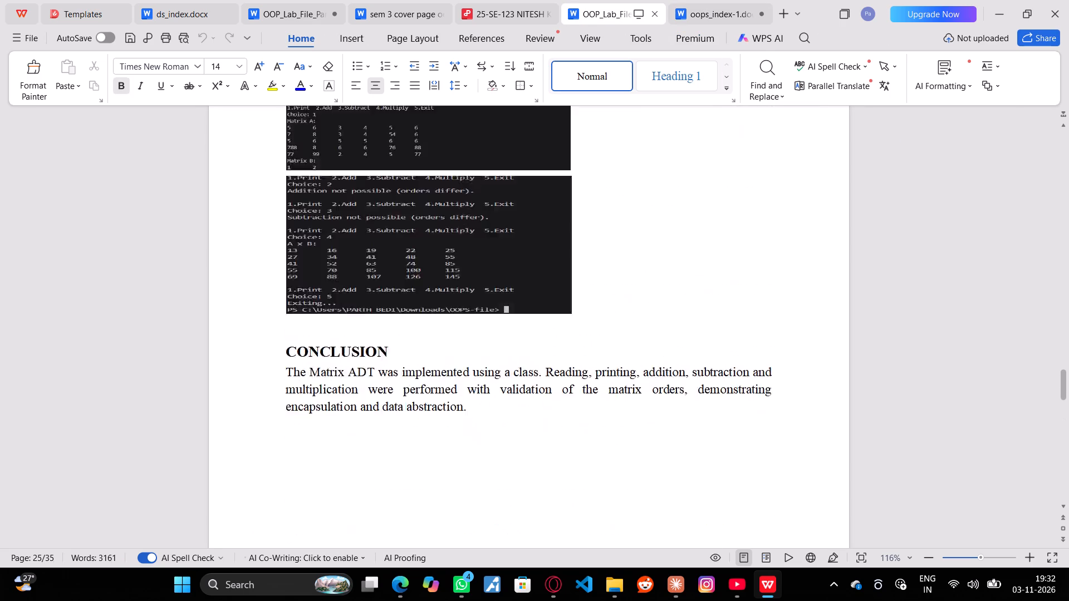
{"action": "scroll", "coordinate": [615, 311], "scroll_direction": "up", "scroll_amount": 18}
{"action": "scroll", "coordinate": [615, 311], "scroll_direction": "down", "scroll_amount": 1}
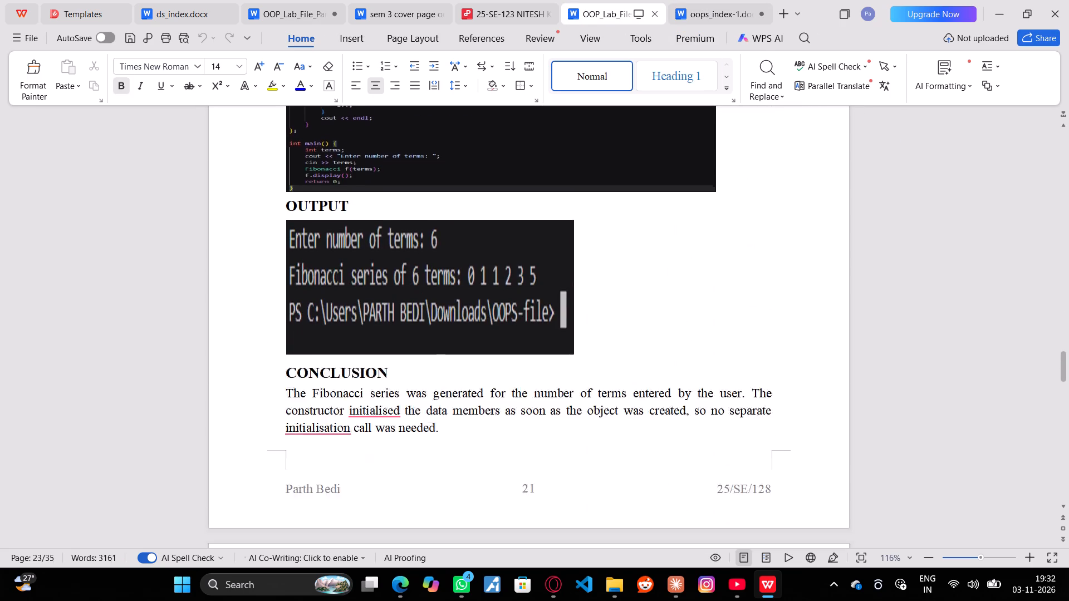
{"action": "scroll", "coordinate": [615, 311], "scroll_direction": "down", "scroll_amount": 3}
{"action": "left_click", "coordinate": [732, 0]}
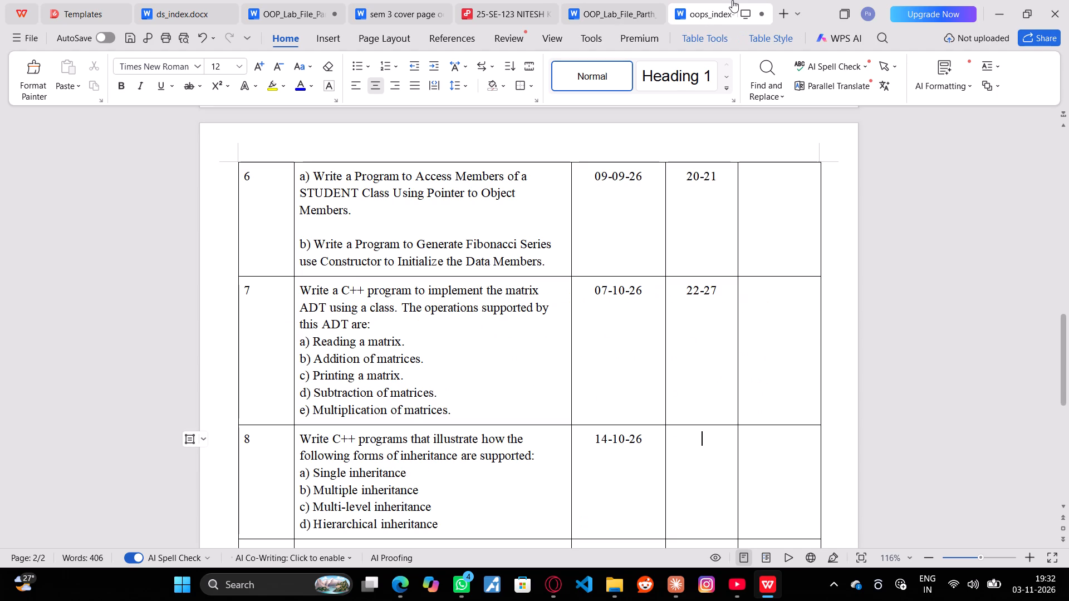
{"action": "left_click", "coordinate": [611, 0]}
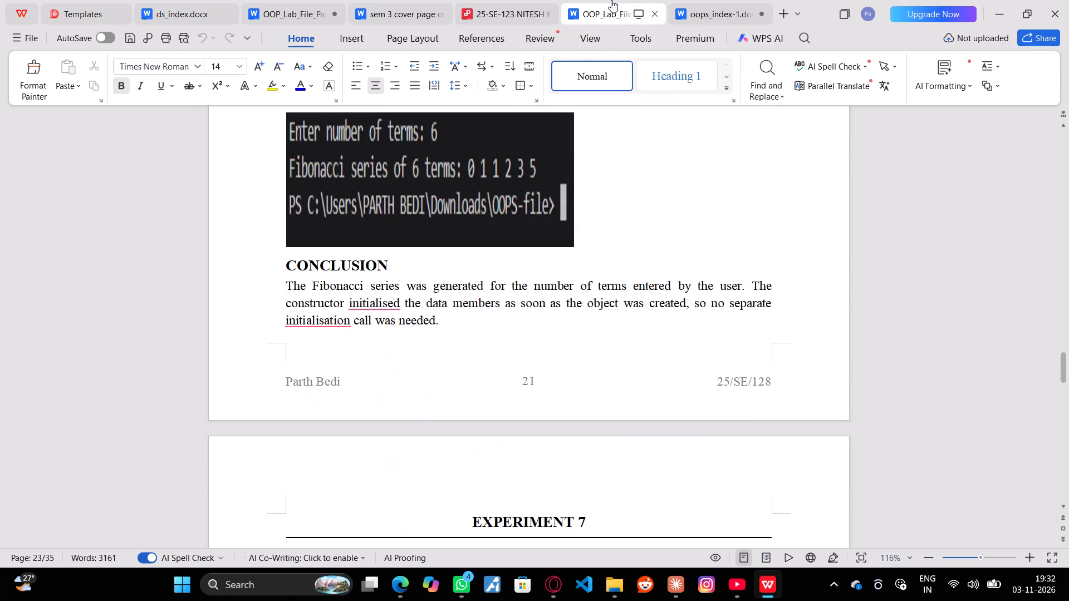
{"action": "scroll", "coordinate": [627, 298], "scroll_direction": "down", "scroll_amount": 6}
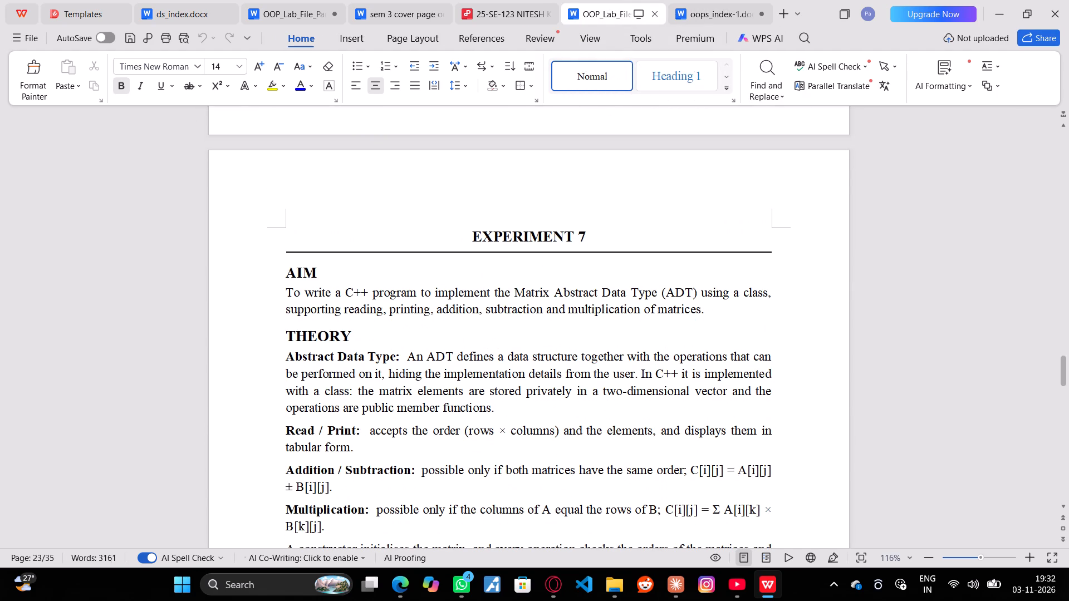
{"action": "scroll", "coordinate": [627, 298], "scroll_direction": "down", "scroll_amount": 9}
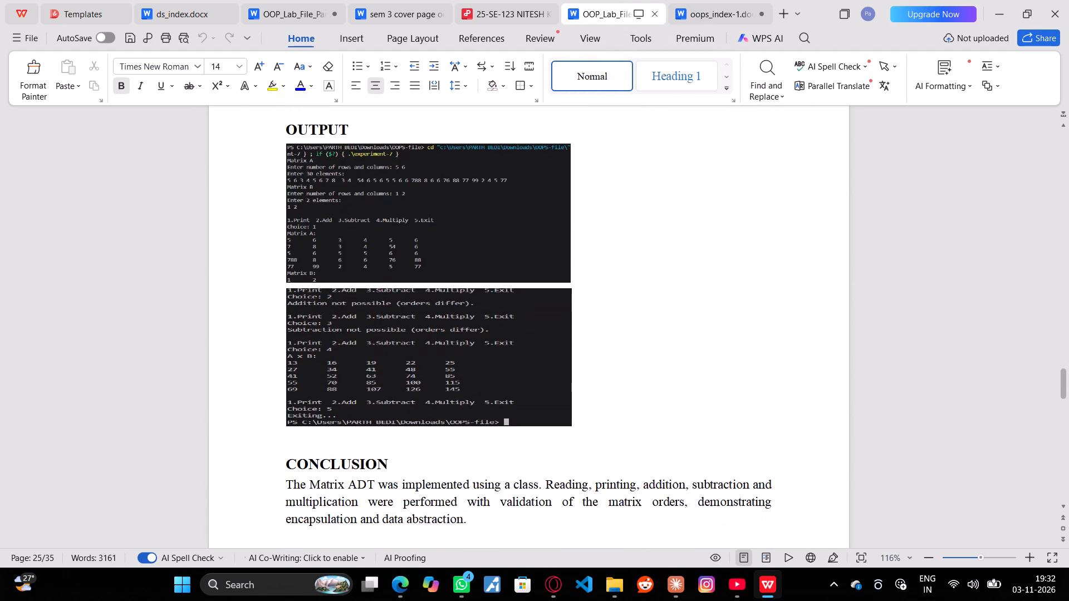
{"action": "scroll", "coordinate": [627, 298], "scroll_direction": "down", "scroll_amount": 1}
{"action": "scroll", "coordinate": [627, 298], "scroll_direction": "up", "scroll_amount": 5}
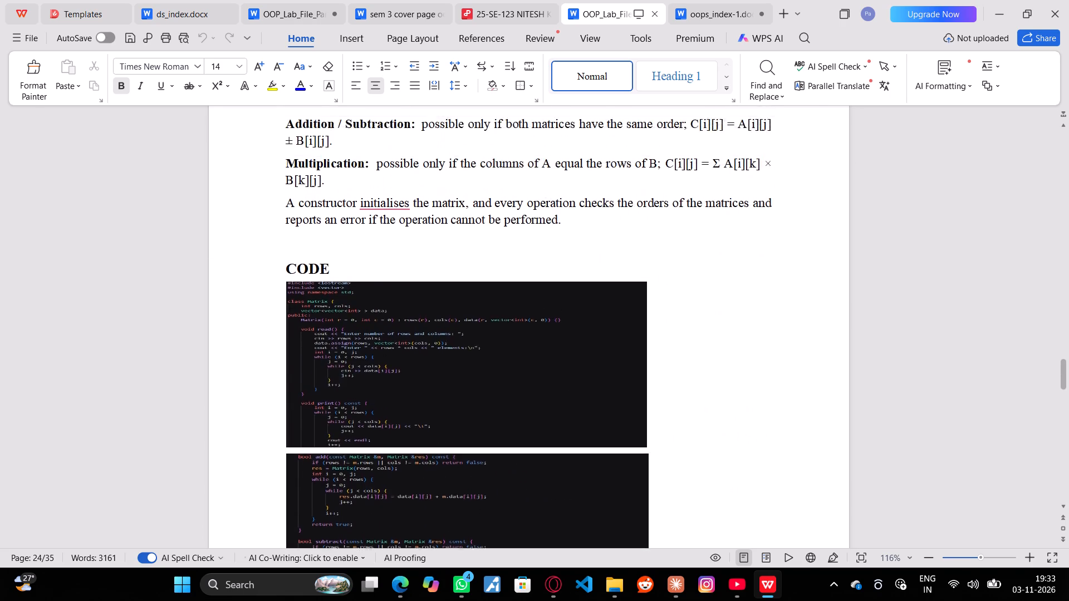
{"action": "scroll", "coordinate": [627, 298], "scroll_direction": "up", "scroll_amount": 4}
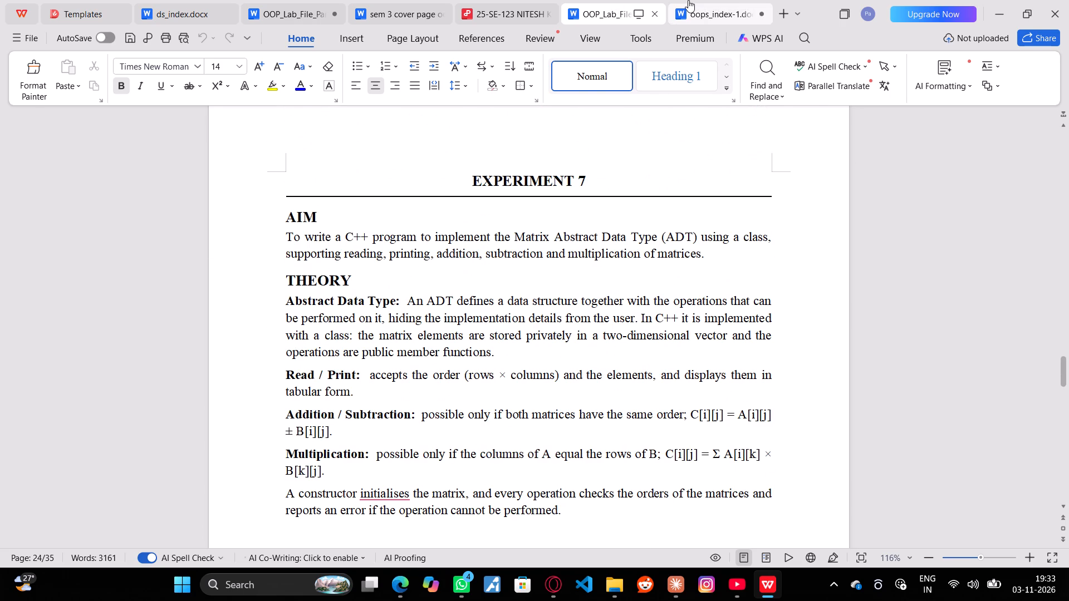
{"action": "left_click", "coordinate": [688, 0]}
{"action": "left_click", "coordinate": [719, 285]}
{"action": "key", "text": "BackSpace"}
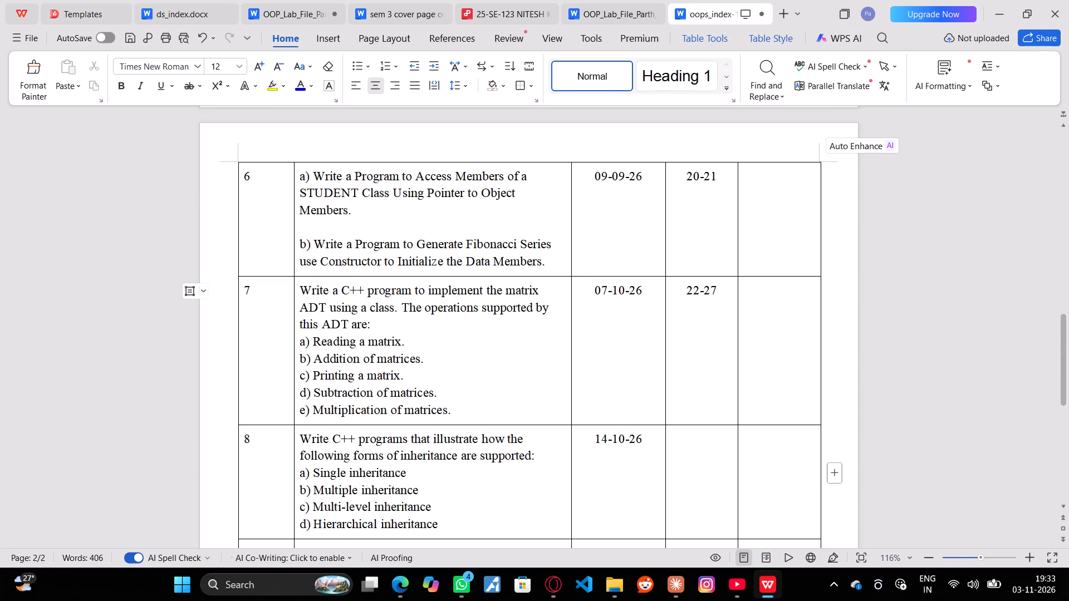
{"action": "key", "text": "3"}
Set experiment 8's page range to 24-27 in the oops_index table, consulting the OOP lab file's footer page numbers.
{"action": "scroll", "coordinate": [718, 338], "scroll_direction": "down", "scroll_amount": 3}
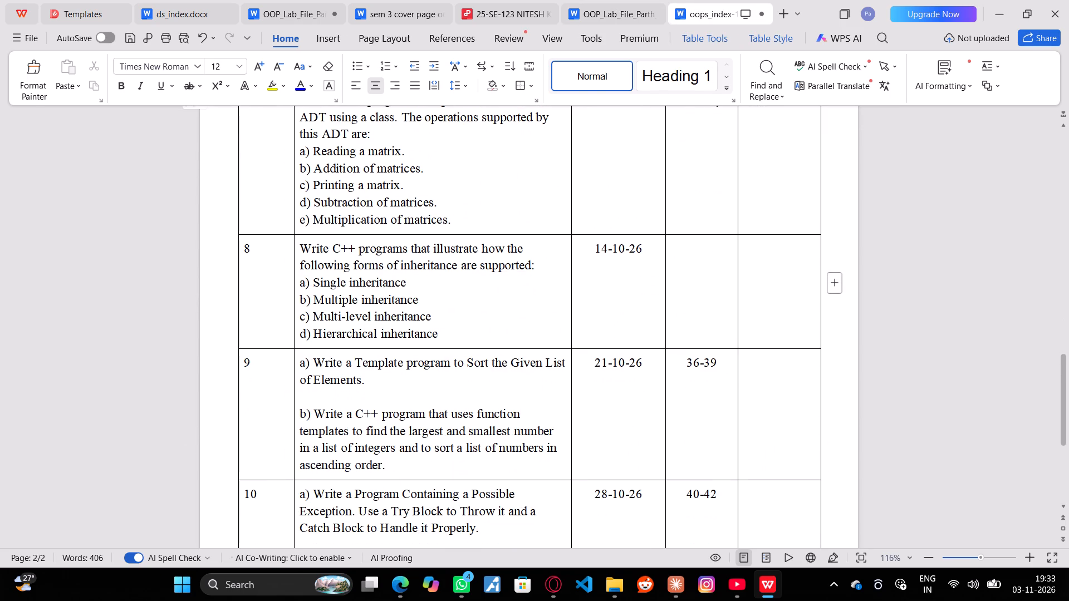
{"action": "left_click", "coordinate": [691, 264]}
{"action": "type", "text": "24-"}
{"action": "left_click", "coordinate": [617, 11]}
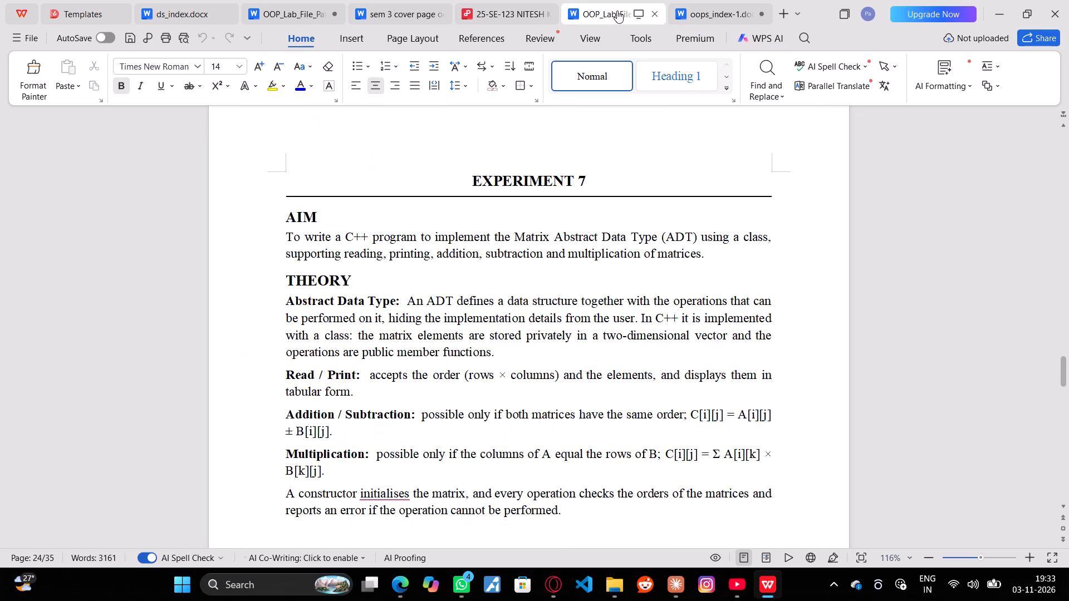
{"action": "scroll", "coordinate": [630, 242], "scroll_direction": "down", "scroll_amount": 12}
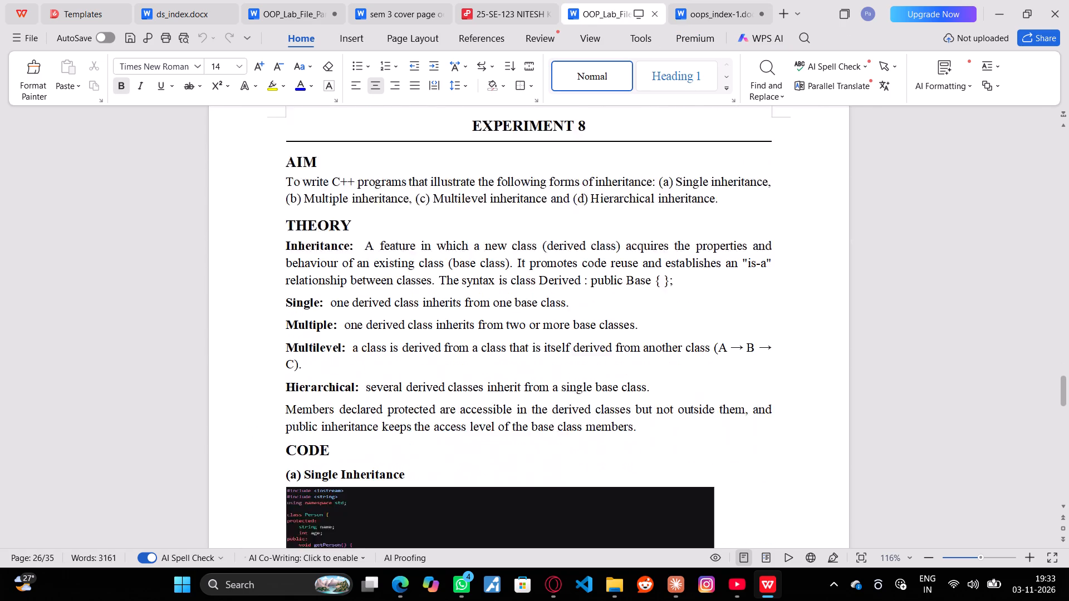
{"action": "scroll", "coordinate": [630, 242], "scroll_direction": "down", "scroll_amount": 10}
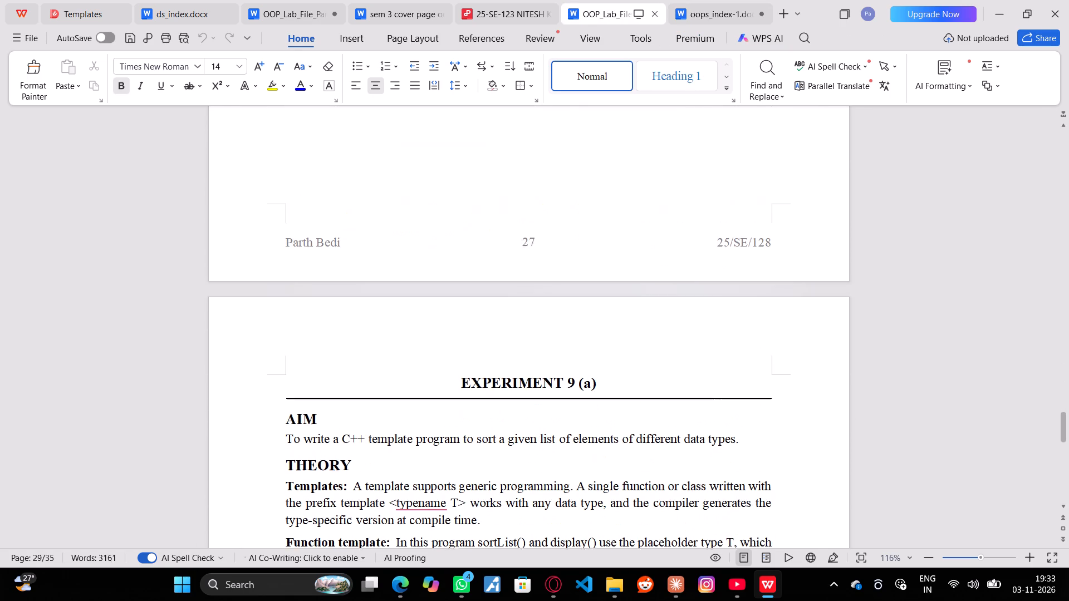
{"action": "scroll", "coordinate": [630, 242], "scroll_direction": "down", "scroll_amount": 1}
{"action": "left_click", "coordinate": [710, 11]}
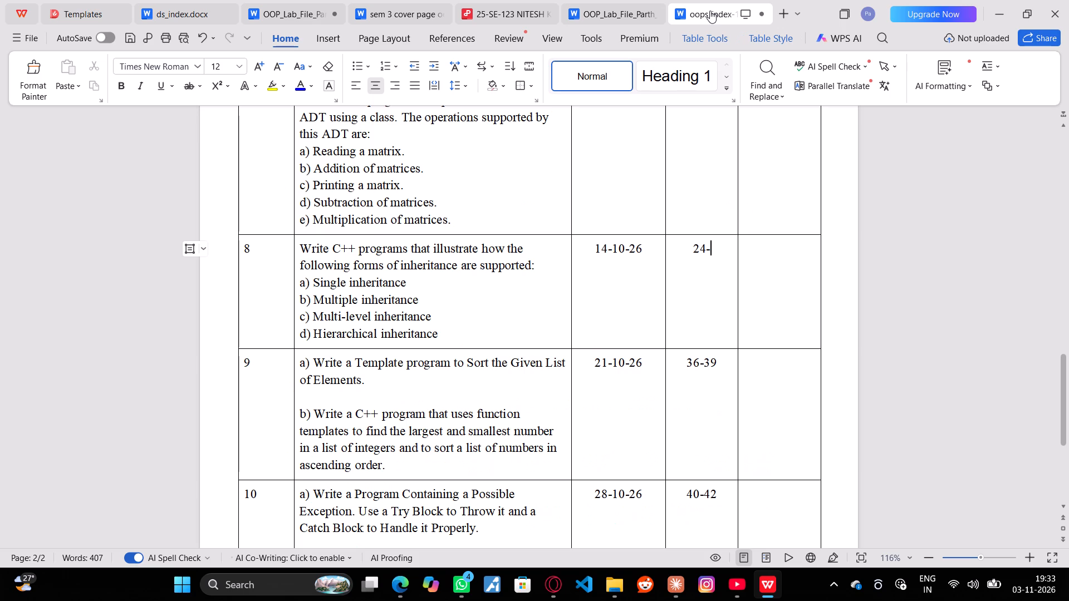
{"action": "type", "text": "27"}
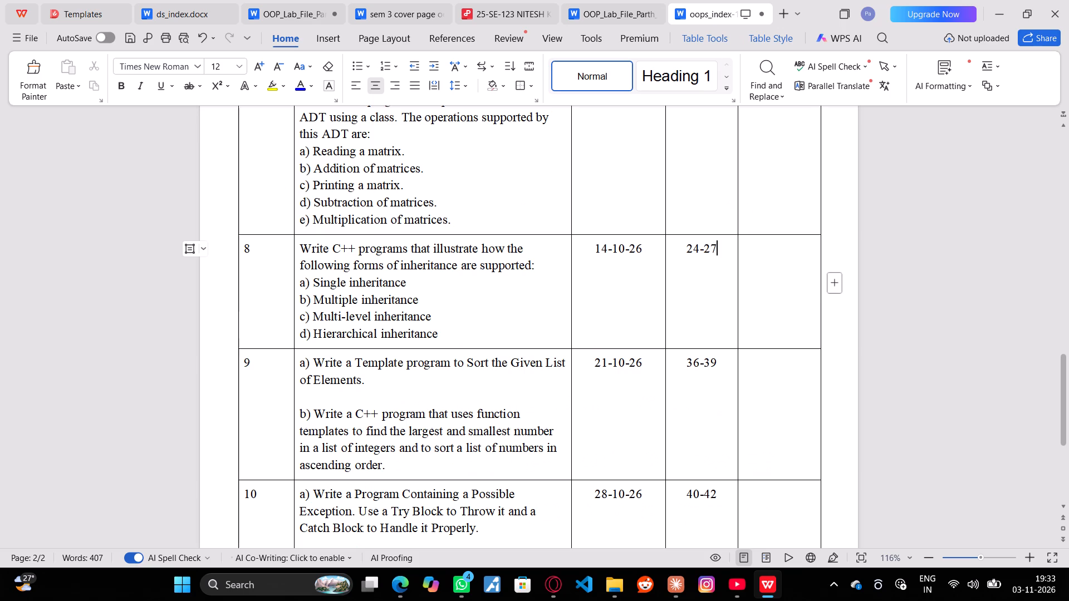
Set experiment 9's page range to 28-31 in the oops_index table, consulting the OOP lab file's footer page numbers.
{"action": "left_click", "coordinate": [716, 370]}
{"action": "key", "text": "BackSpace"}
{"action": "key", "text": "BackSpace"}
{"action": "key", "text": "BackSpace"}
{"action": "key", "text": "BackSpace"}
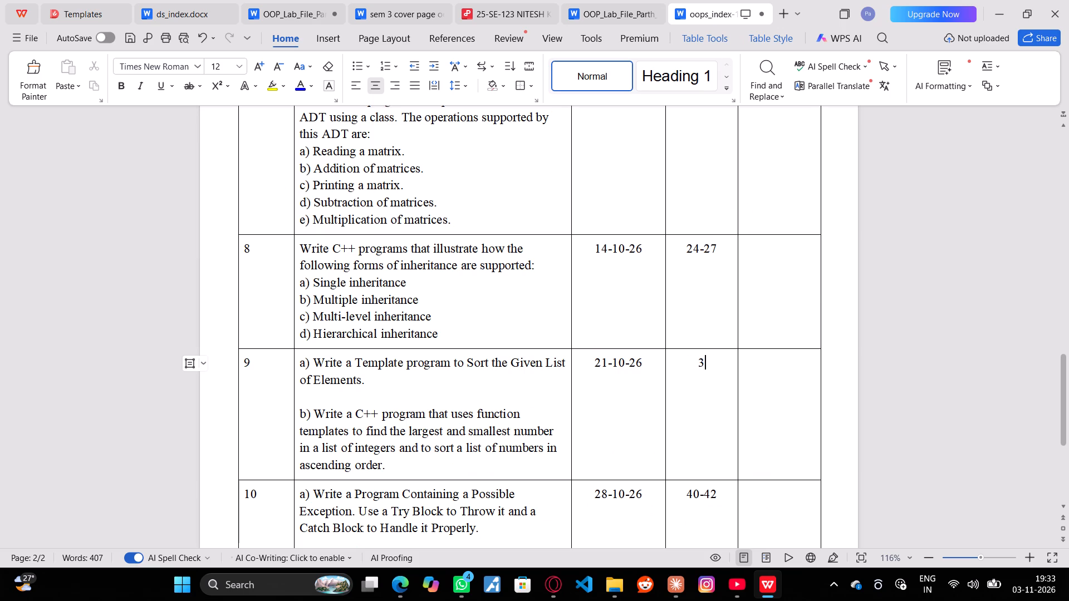
{"action": "key", "text": "BackSpace"}
{"action": "type", "text": "28-"}
{"action": "left_click", "coordinate": [589, 2]}
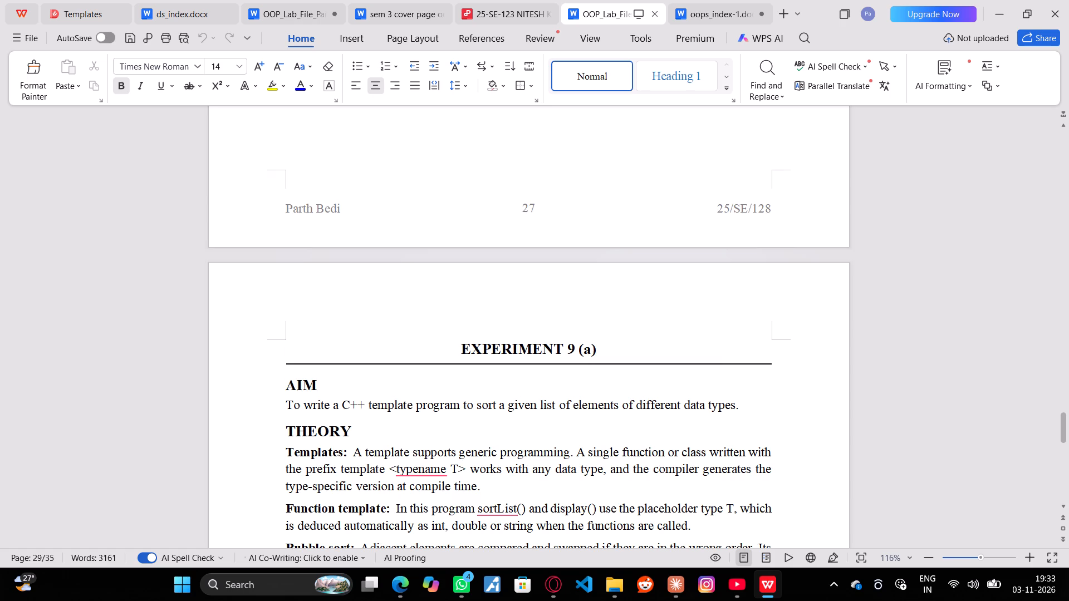
{"action": "scroll", "coordinate": [614, 244], "scroll_direction": "down", "scroll_amount": 14}
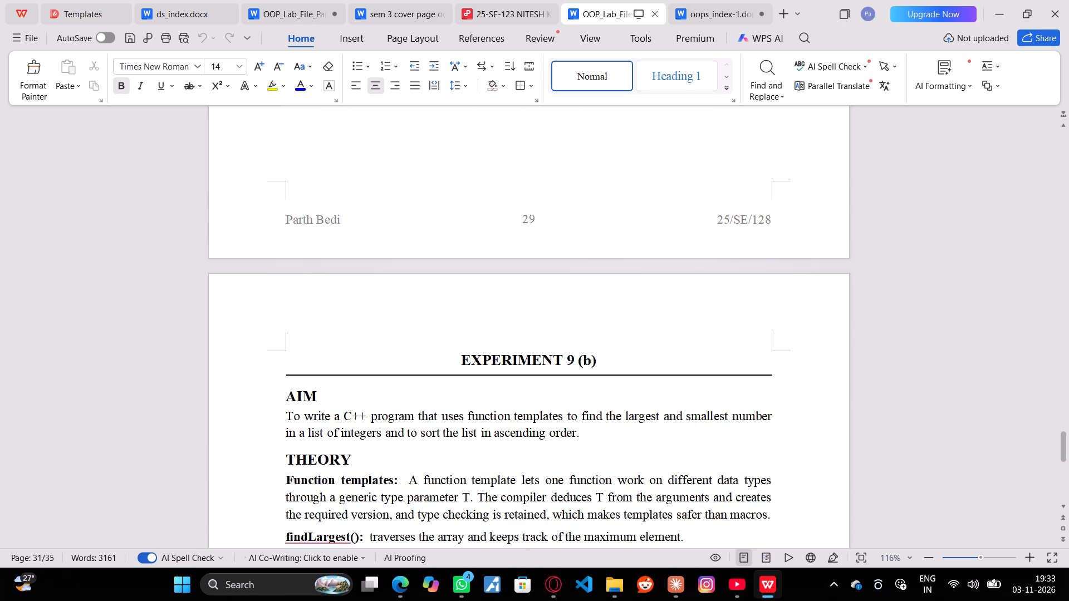
{"action": "scroll", "coordinate": [614, 244], "scroll_direction": "down", "scroll_amount": 14}
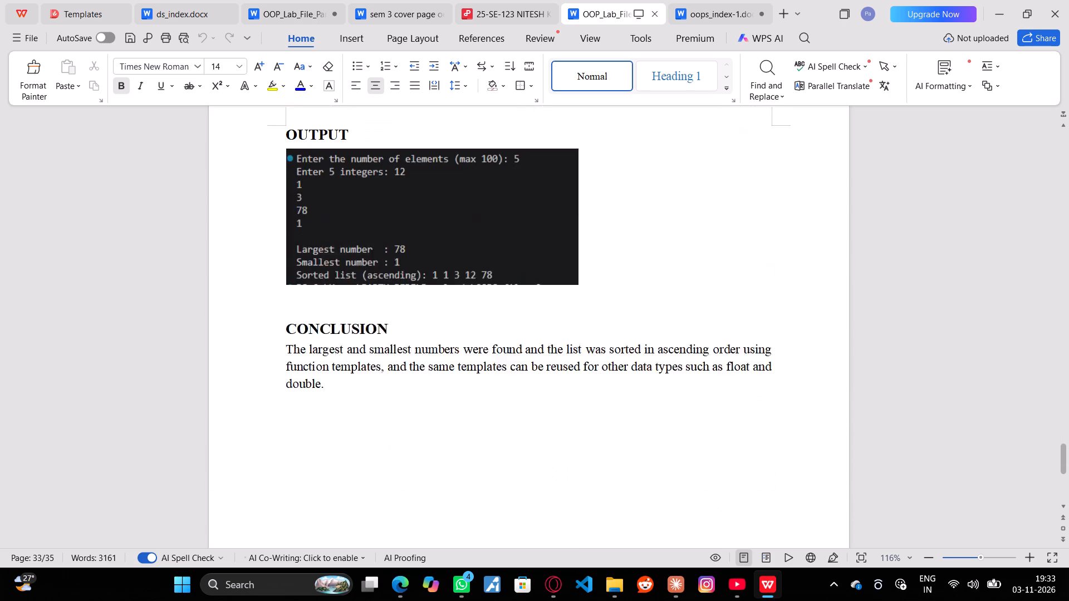
{"action": "scroll", "coordinate": [614, 244], "scroll_direction": "down", "scroll_amount": 6}
{"action": "scroll", "coordinate": [614, 244], "scroll_direction": "up", "scroll_amount": 2}
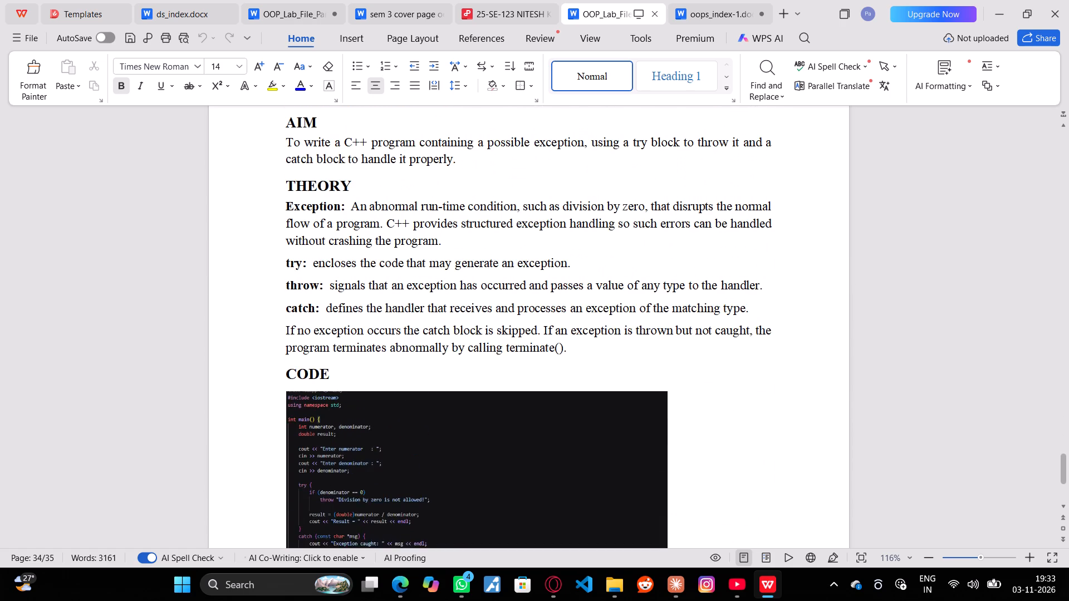
{"action": "scroll", "coordinate": [614, 244], "scroll_direction": "up", "scroll_amount": 2}
{"action": "left_click", "coordinate": [697, 1]}
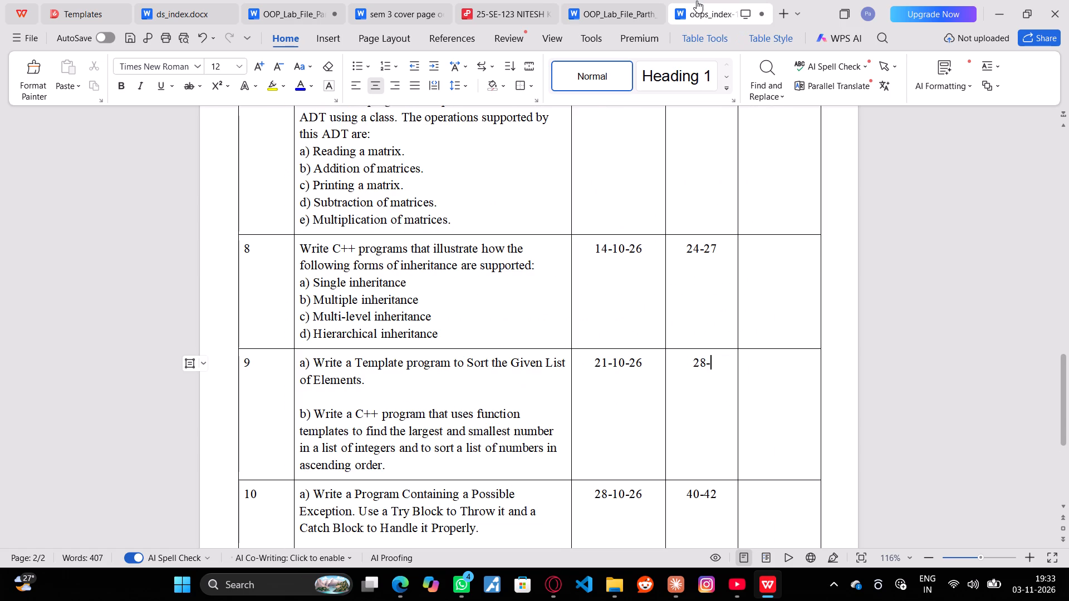
{"action": "type", "text": "31"}
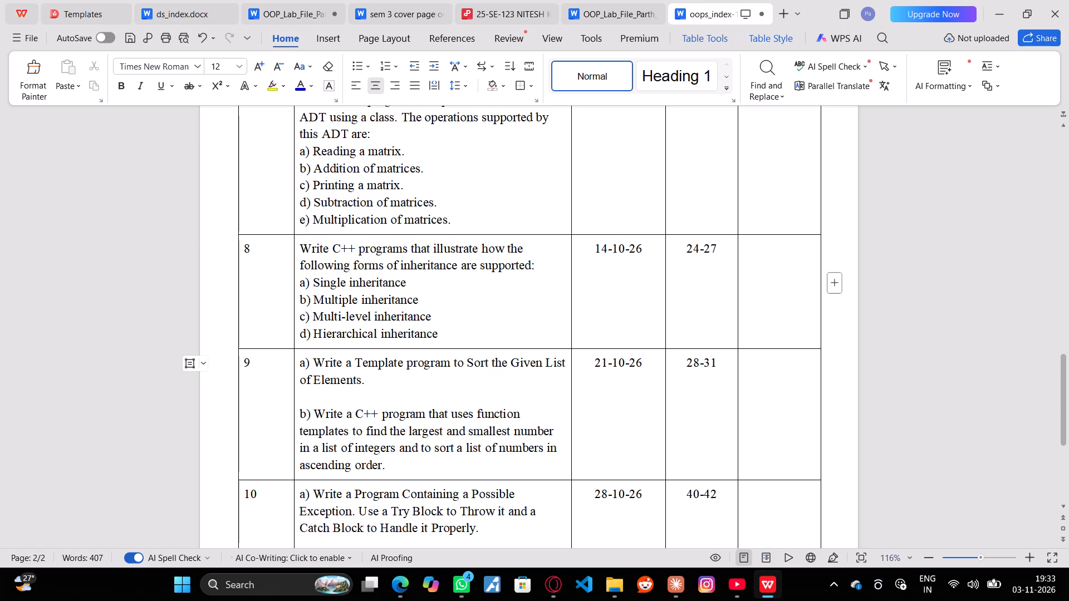
Set experiment 10's page range to 32-33 in the oops_index table, checking it against the OOP lab file's footer page numbers.
{"action": "scroll", "coordinate": [710, 337], "scroll_direction": "down", "scroll_amount": 3}
{"action": "left_click", "coordinate": [720, 380]}
{"action": "key", "text": "BackSpace"}
{"action": "key", "text": "BackSpace"}
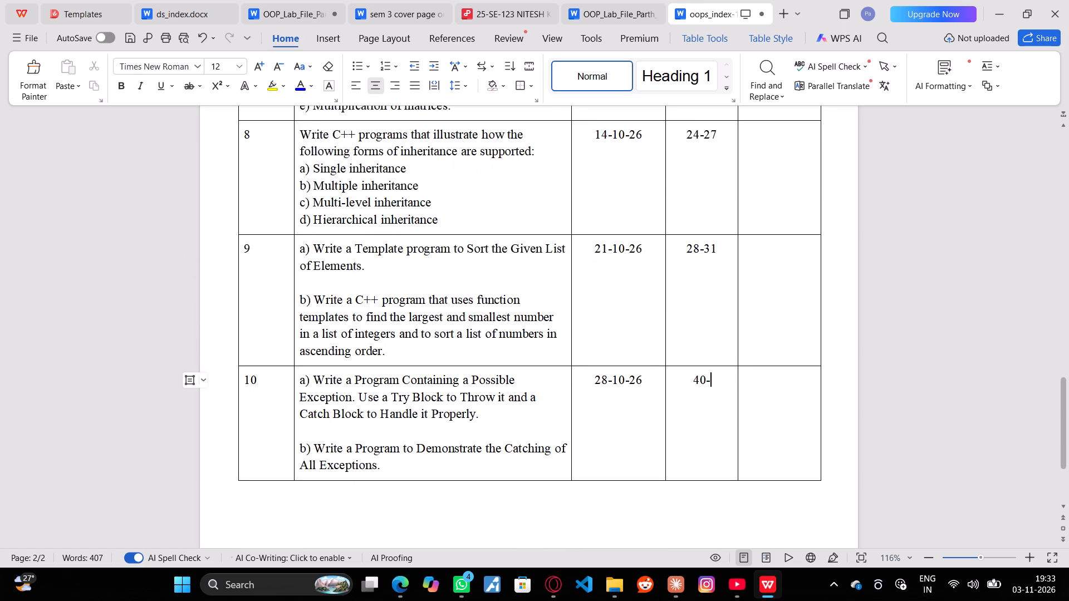
{"action": "key", "text": "BackSpace"}
{"action": "key", "text": "BackSpace"}
{"action": "key", "text": "BackSpace"}
{"action": "left_click", "coordinate": [603, 5]}
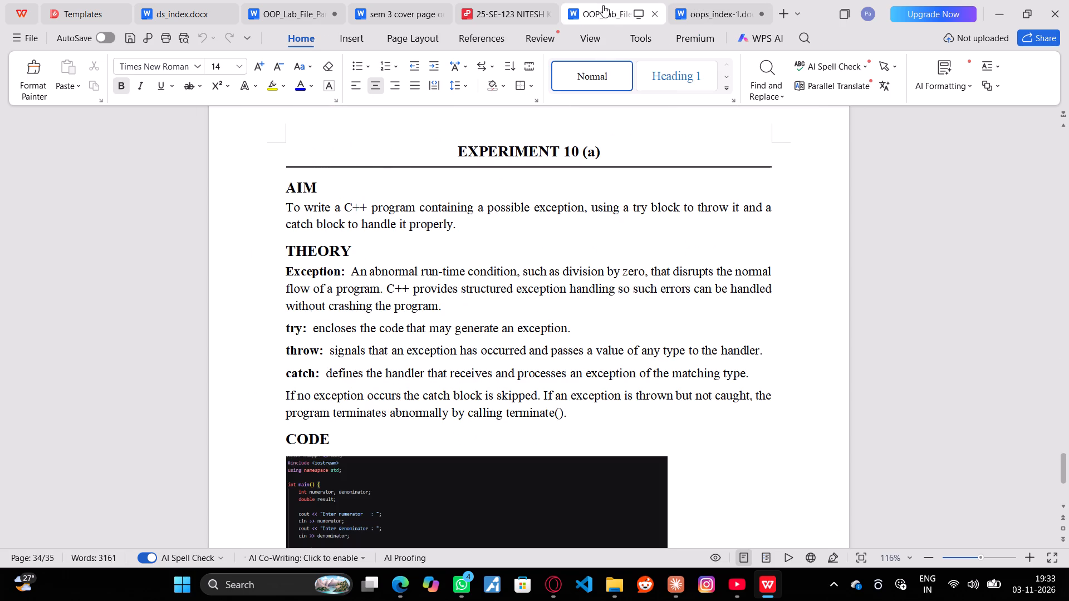
{"action": "scroll", "coordinate": [629, 234], "scroll_direction": "down", "scroll_amount": 6}
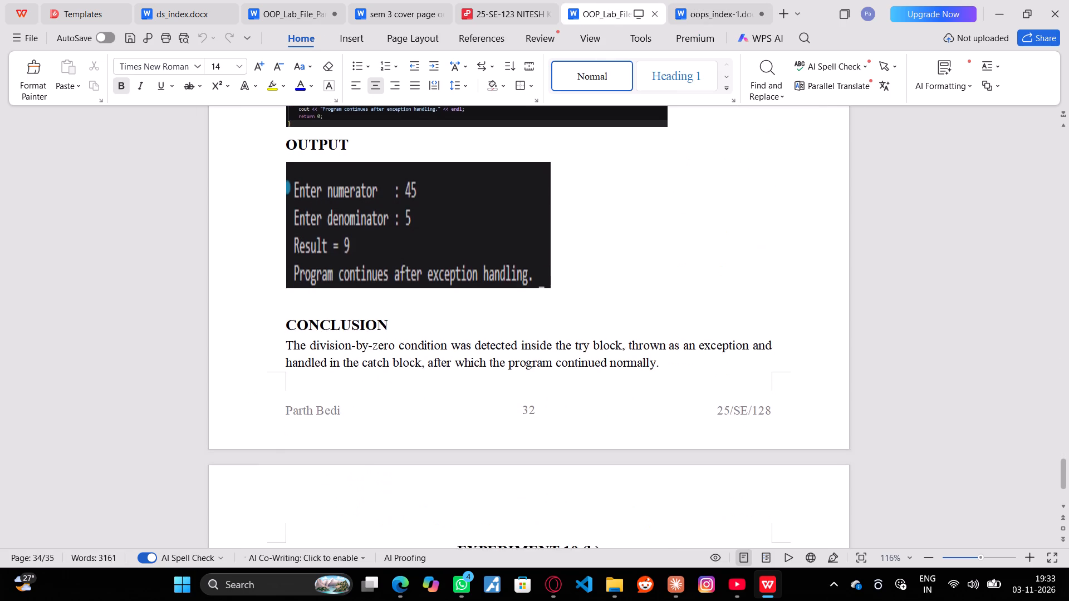
{"action": "scroll", "coordinate": [629, 234], "scroll_direction": "down", "scroll_amount": 9}
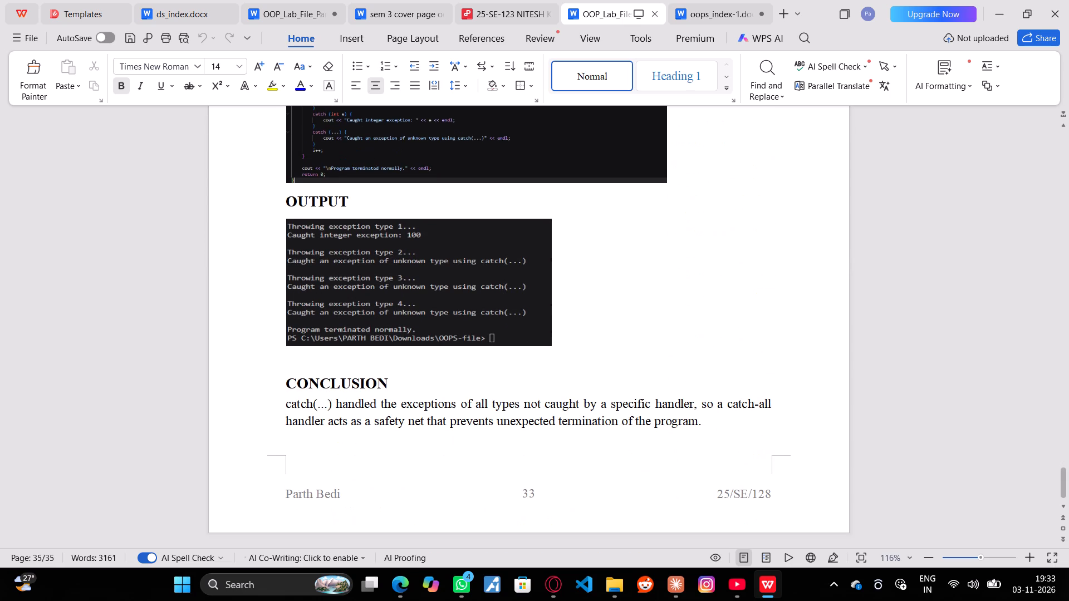
{"action": "left_click", "coordinate": [690, 0]}
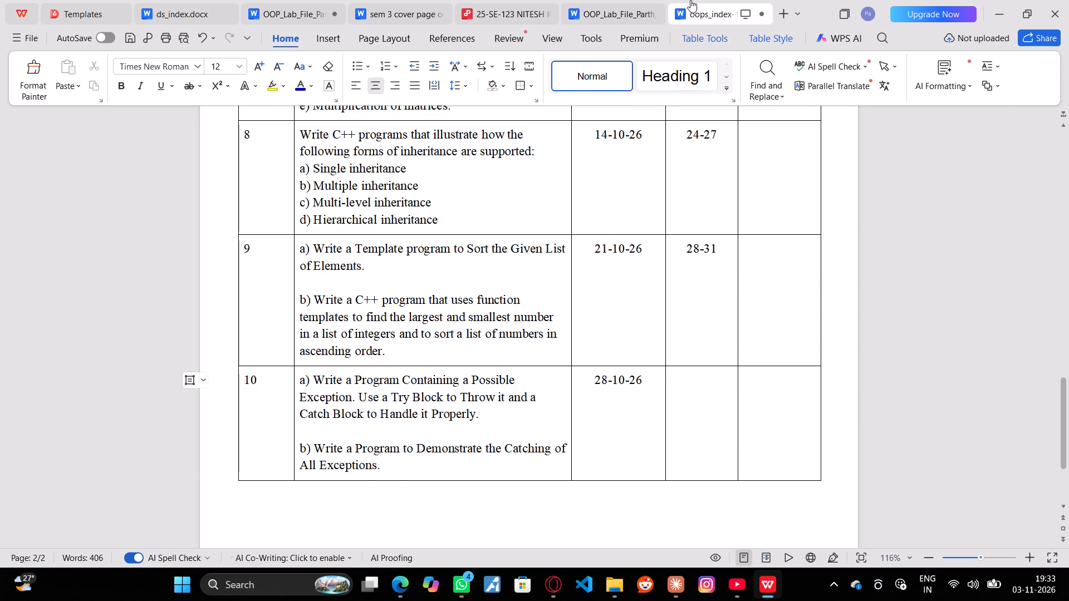
{"action": "type", "text": "32-33"}
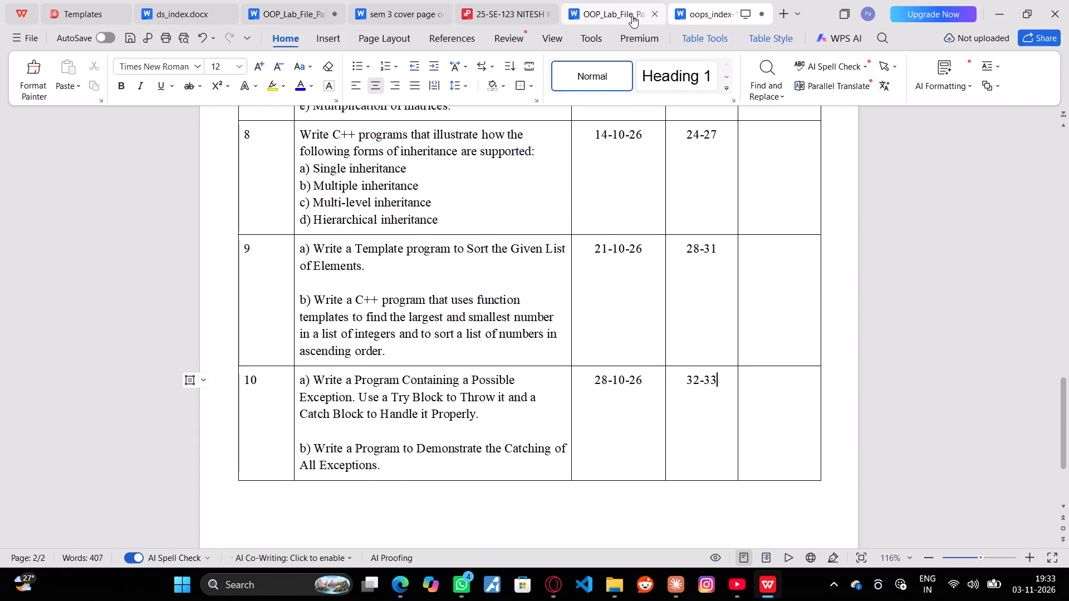
{"action": "left_click", "coordinate": [626, 16]}
{"action": "left_click", "coordinate": [693, 0]}
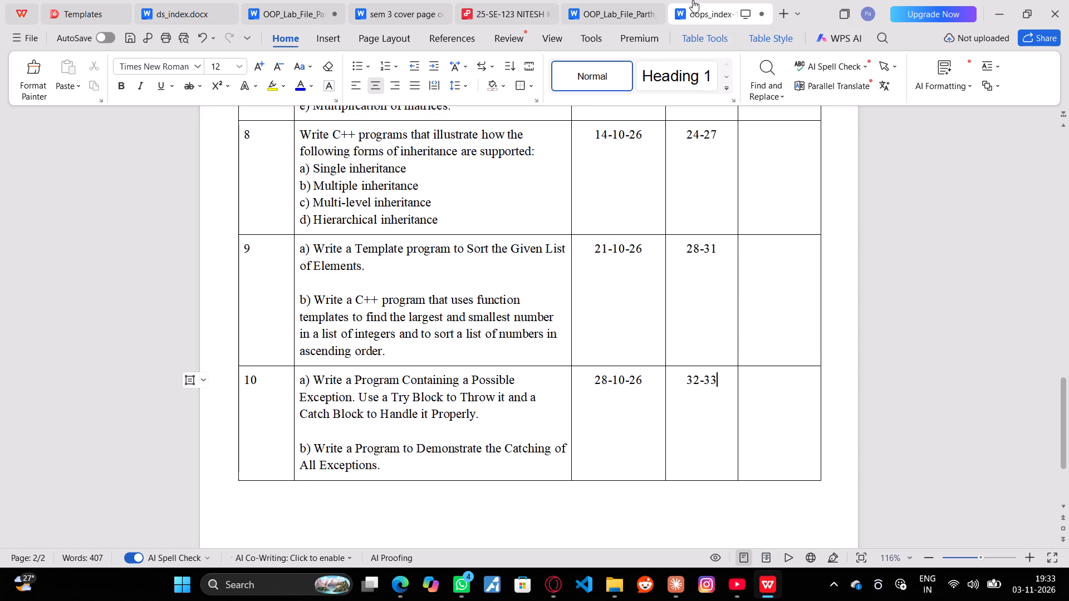
Review the page ranges of all experiments across the whole oops_index table.
{"action": "left_click", "coordinate": [887, 330]}
{"action": "scroll", "coordinate": [887, 330], "scroll_direction": "up", "scroll_amount": 1}
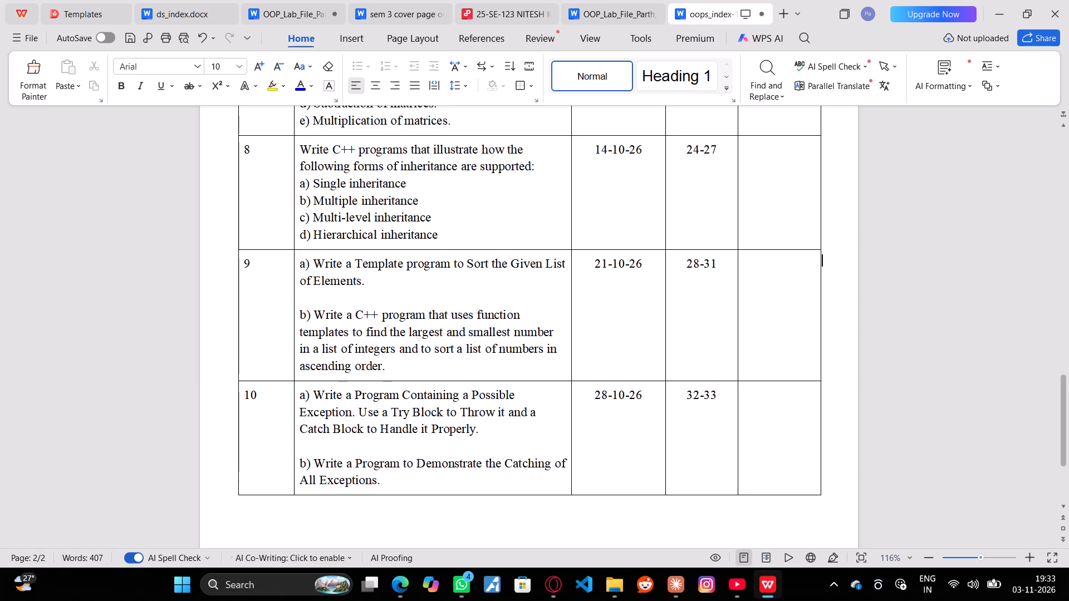
{"action": "scroll", "coordinate": [887, 330], "scroll_direction": "up", "scroll_amount": 5}
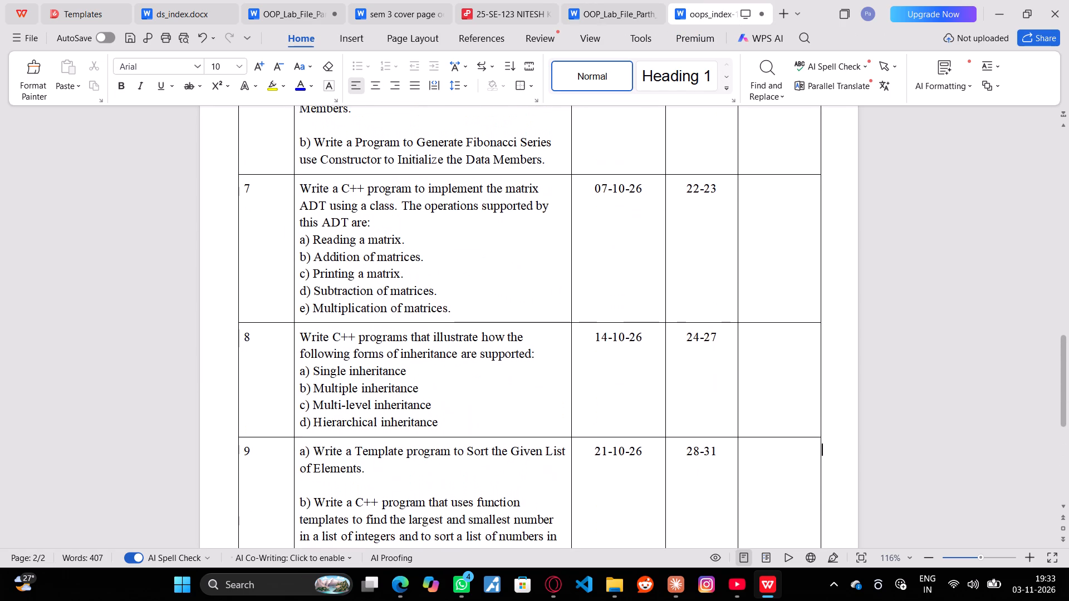
{"action": "scroll", "coordinate": [887, 330], "scroll_direction": "up", "scroll_amount": 15}
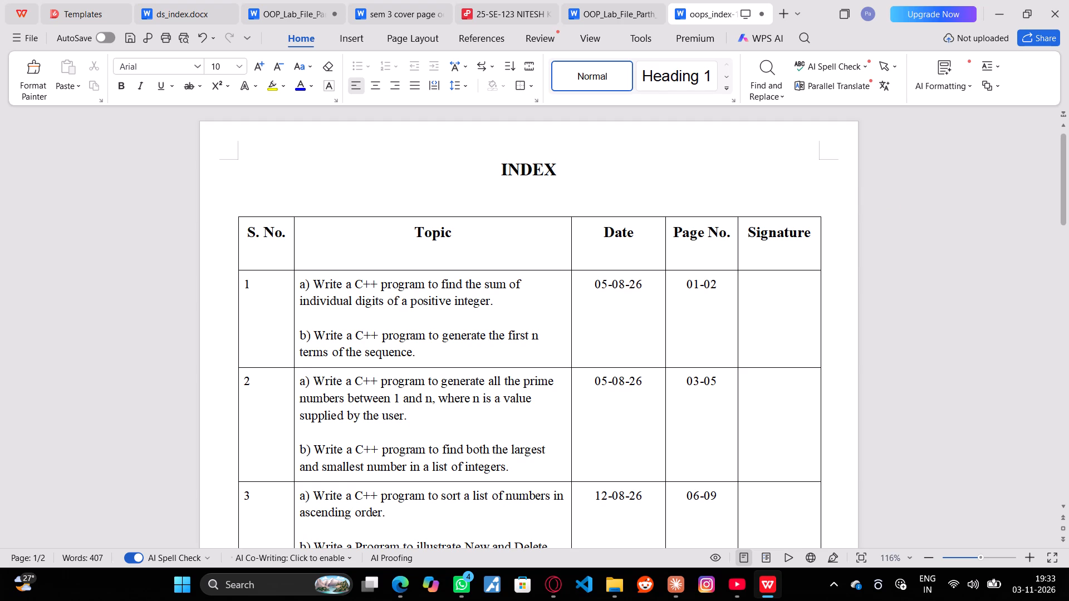
{"action": "scroll", "coordinate": [505, 297], "scroll_direction": "down", "scroll_amount": 6}
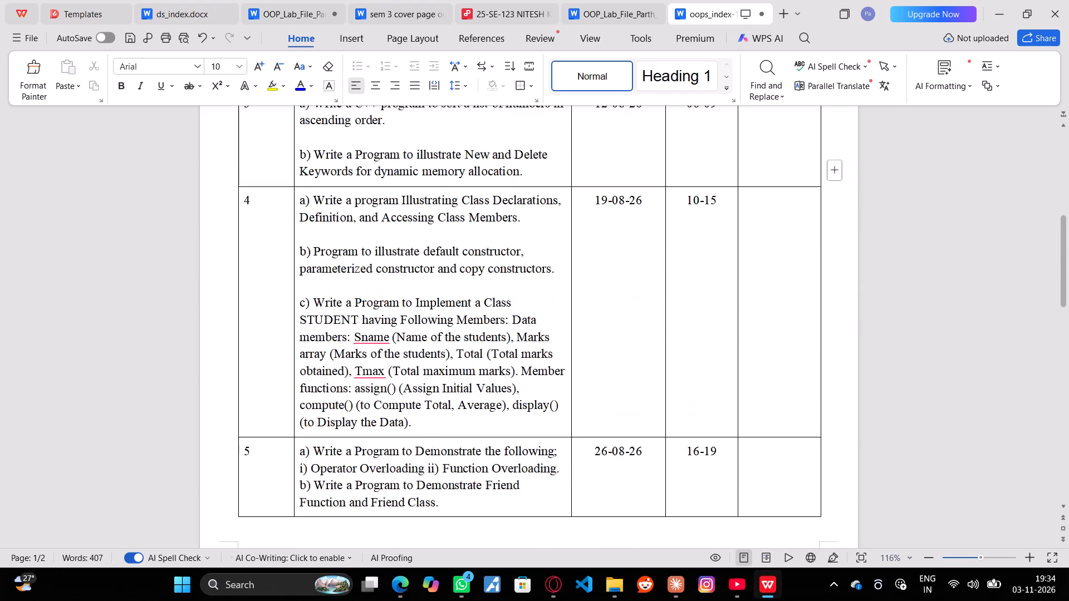
{"action": "scroll", "coordinate": [505, 297], "scroll_direction": "down", "scroll_amount": 8}
{"action": "scroll", "coordinate": [505, 297], "scroll_direction": "up", "scroll_amount": 13}
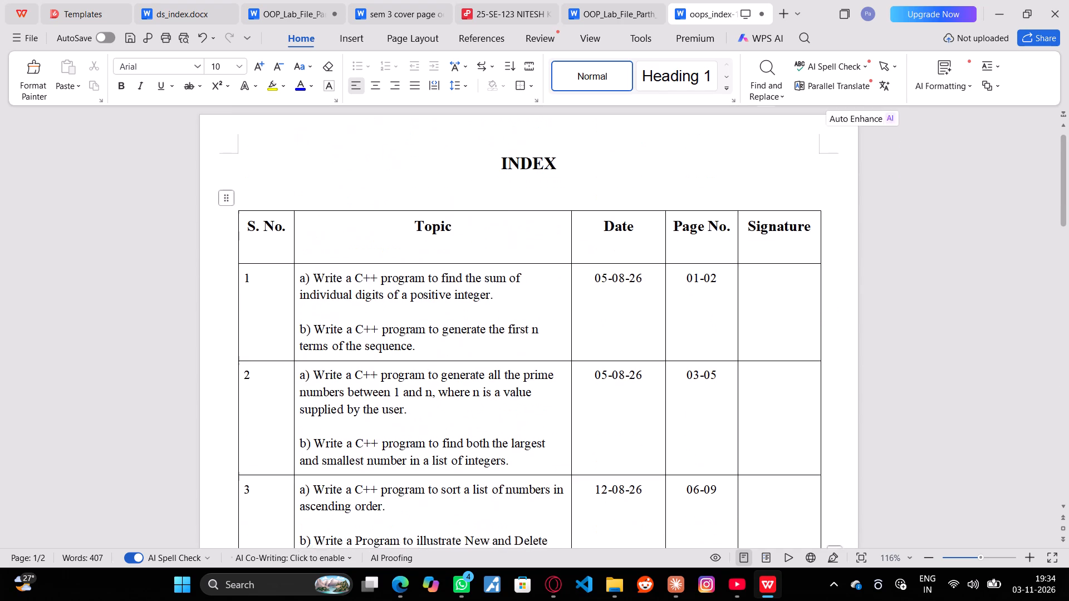
Save the index as the Word document oops_index-1.docx in the Downloads folder.
{"action": "left_click", "coordinate": [19, 40]}
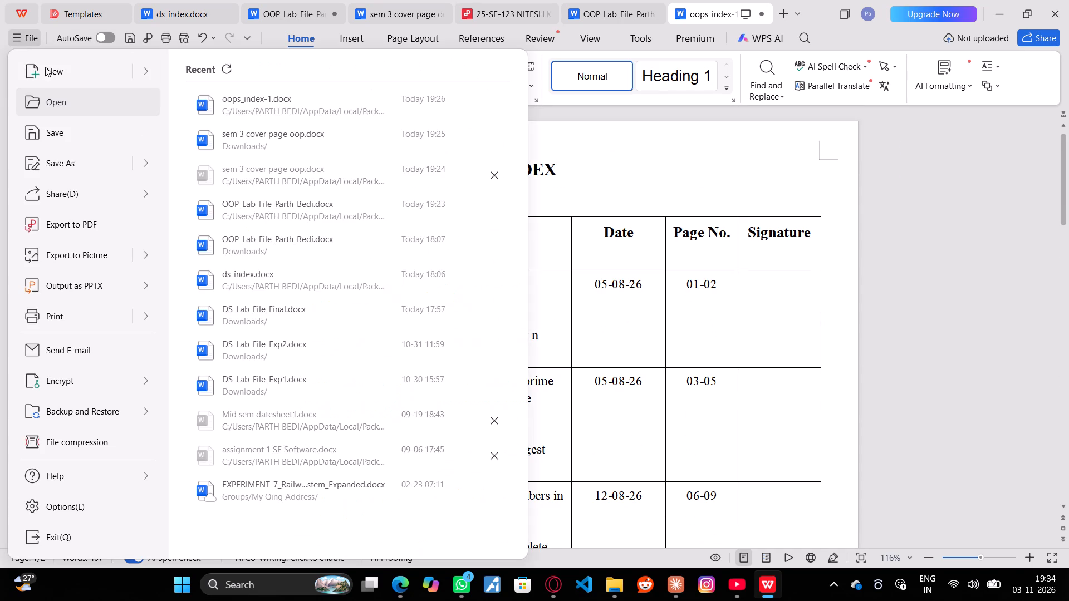
{"action": "left_click", "coordinate": [59, 162]}
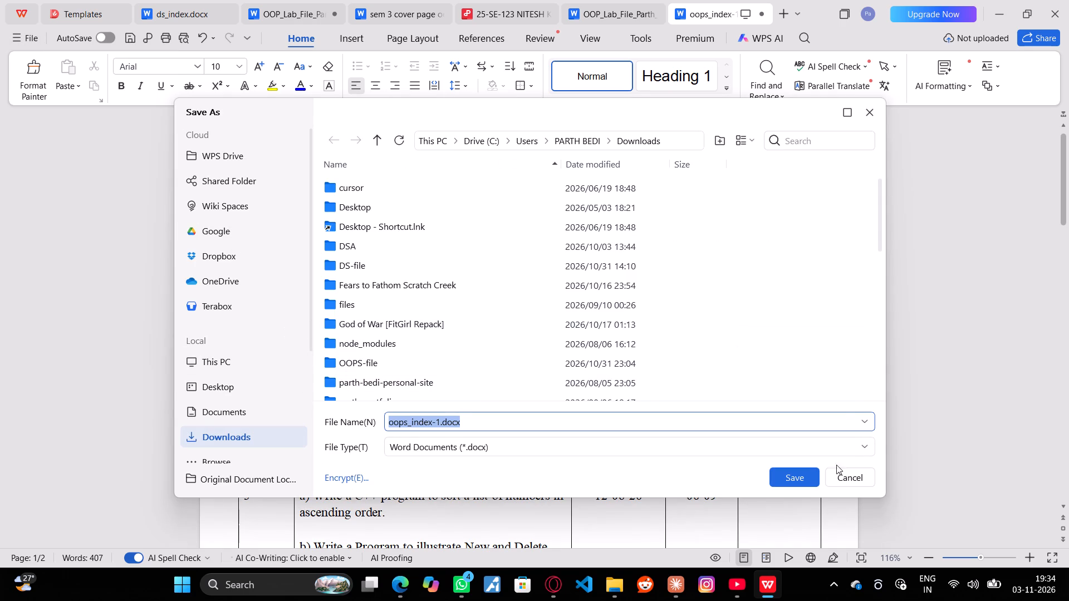
{"action": "left_click", "coordinate": [796, 482]}
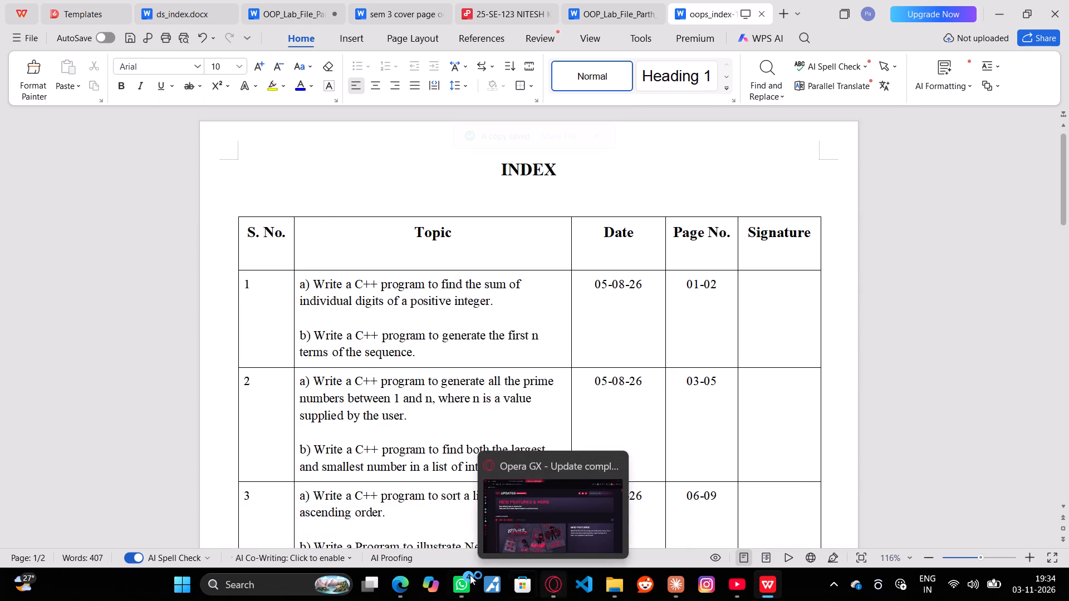
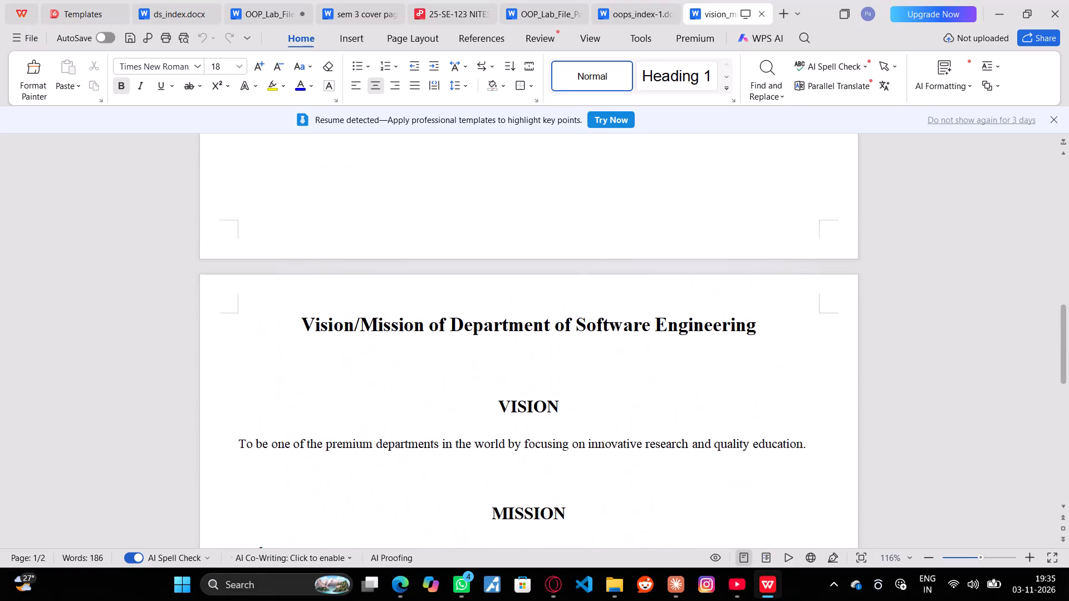
Centre-align the vision statement beneath the VISION heading on the Vision/Mission of University page.
{"action": "scroll", "coordinate": [576, 401], "scroll_direction": "down", "scroll_amount": 4}
{"action": "scroll", "coordinate": [576, 401], "scroll_direction": "up", "scroll_amount": 7}
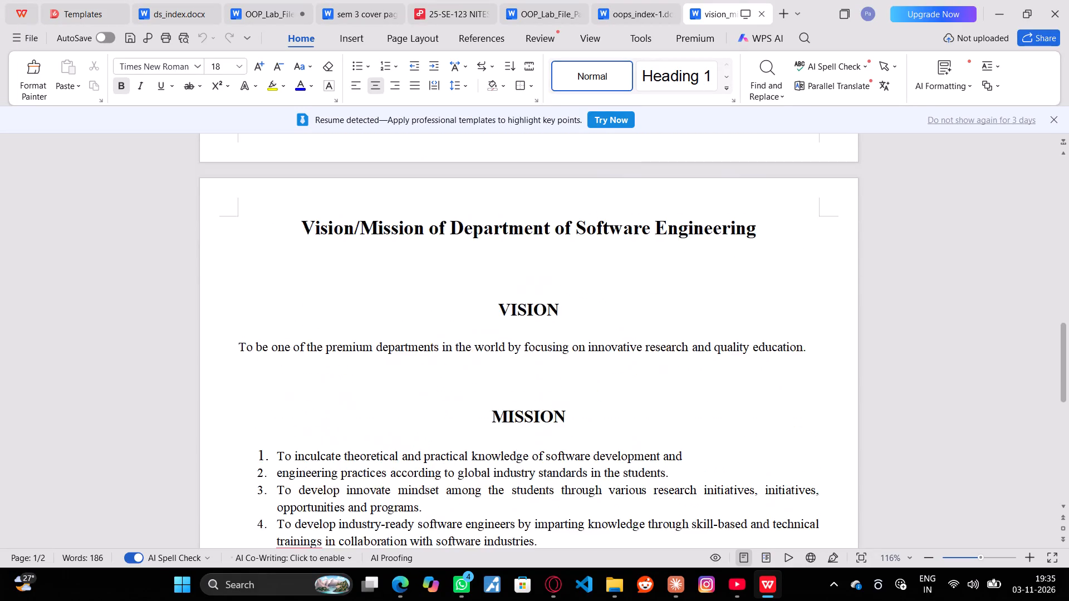
{"action": "scroll", "coordinate": [576, 401], "scroll_direction": "up", "scroll_amount": 4}
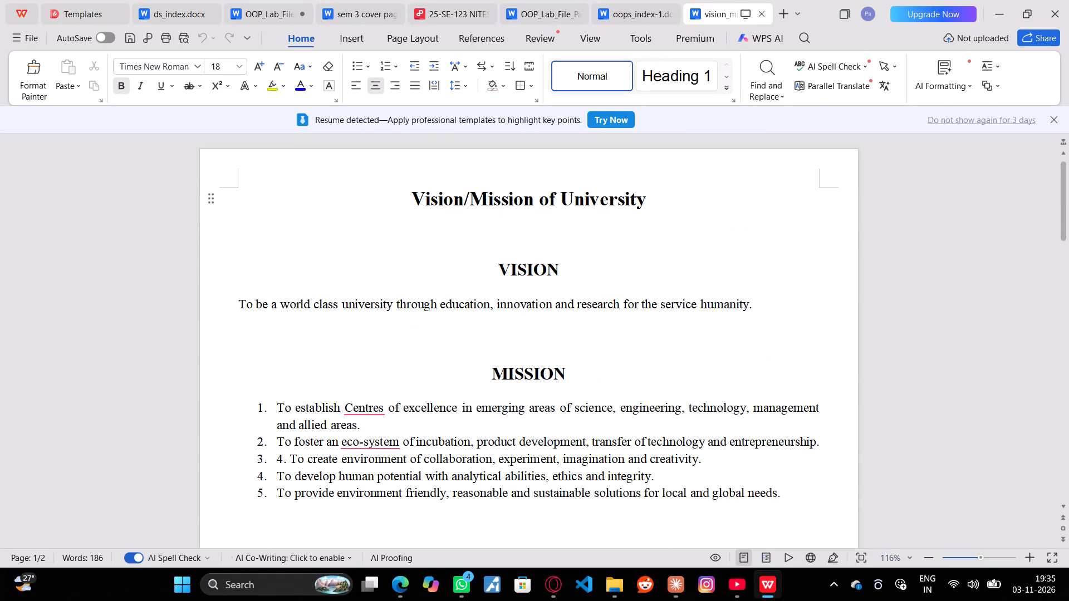
{"action": "triple_click", "coordinate": [550, 315]}
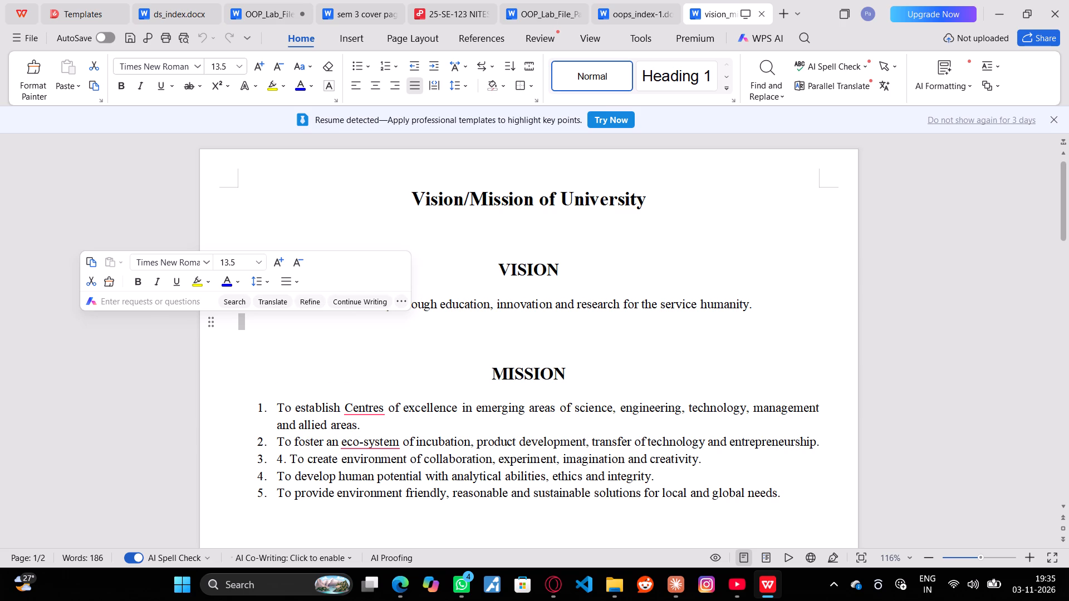
{"action": "triple_click", "coordinate": [536, 303]}
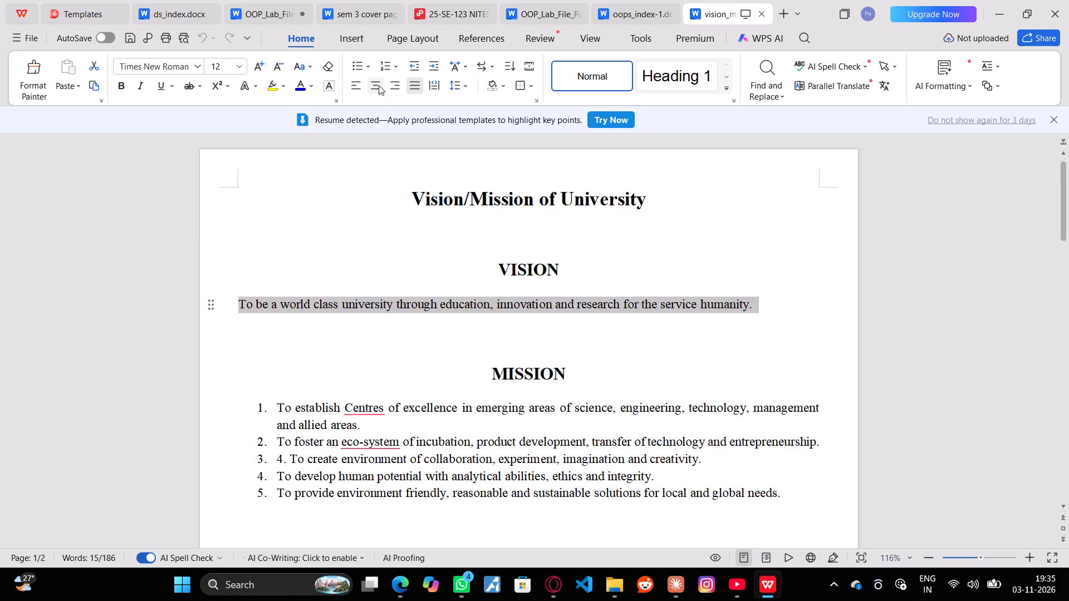
{"action": "left_click", "coordinate": [379, 85]}
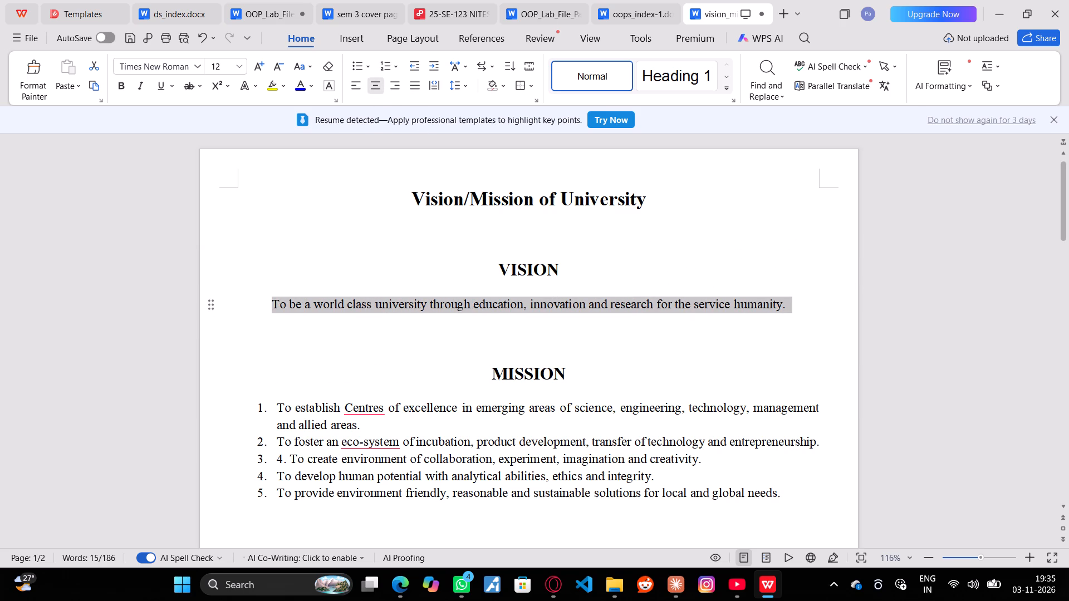
{"action": "left_click", "coordinate": [258, 362]}
Centre-align the vision statement beneath the VISION heading on the Vision/Mission of Department of Software Engineering page.
{"action": "scroll", "coordinate": [465, 385], "scroll_direction": "down", "scroll_amount": 1}
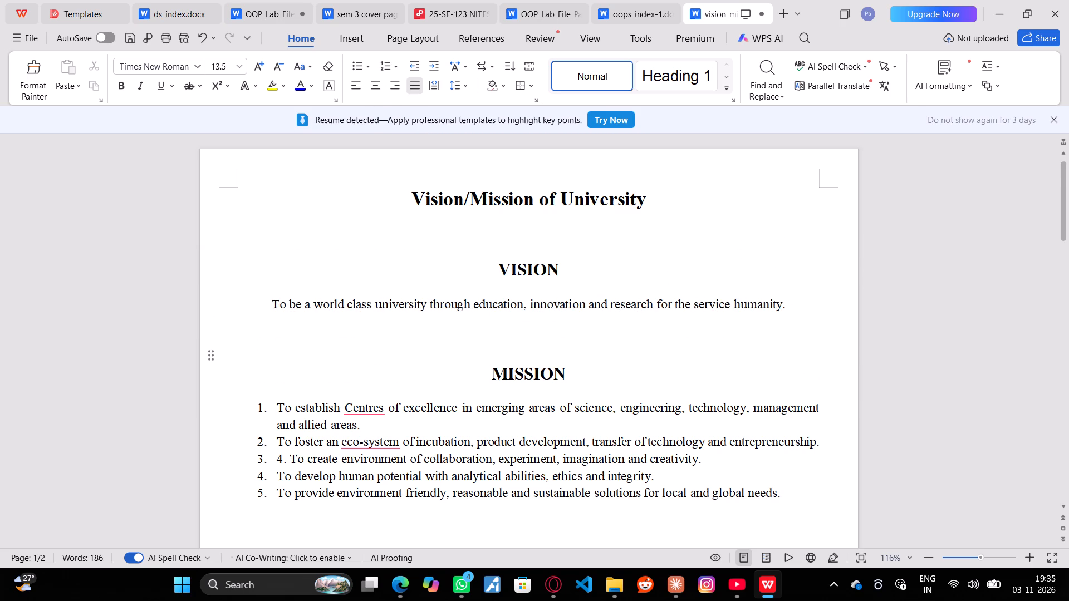
{"action": "scroll", "coordinate": [465, 385], "scroll_direction": "down", "scroll_amount": 9}
{"action": "scroll", "coordinate": [454, 354], "scroll_direction": "up", "scroll_amount": 1}
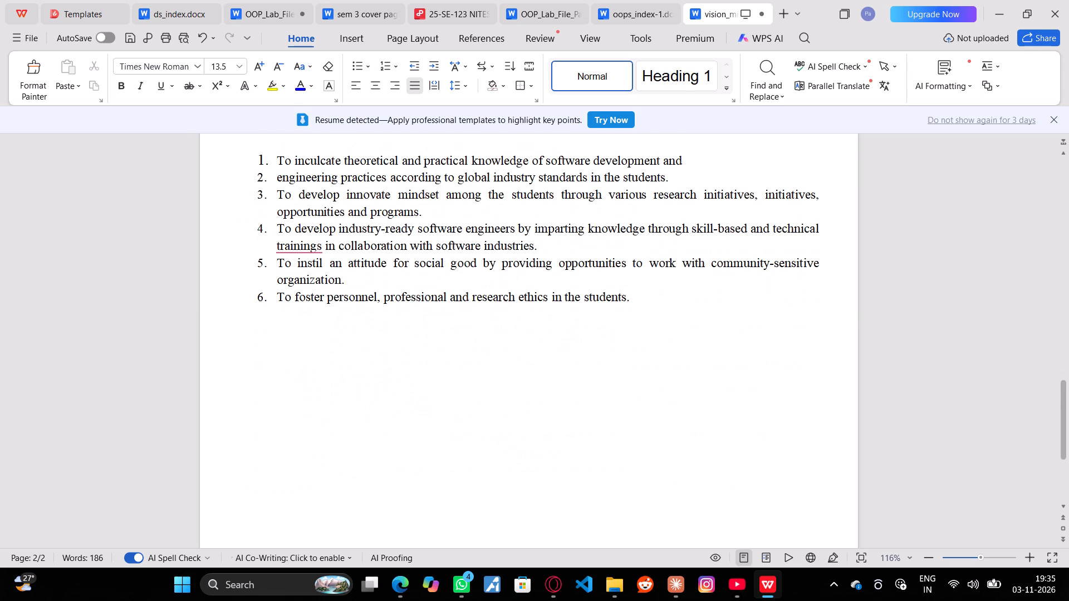
{"action": "scroll", "coordinate": [454, 354], "scroll_direction": "up", "scroll_amount": 2}
{"action": "double_click", "coordinate": [450, 241]}
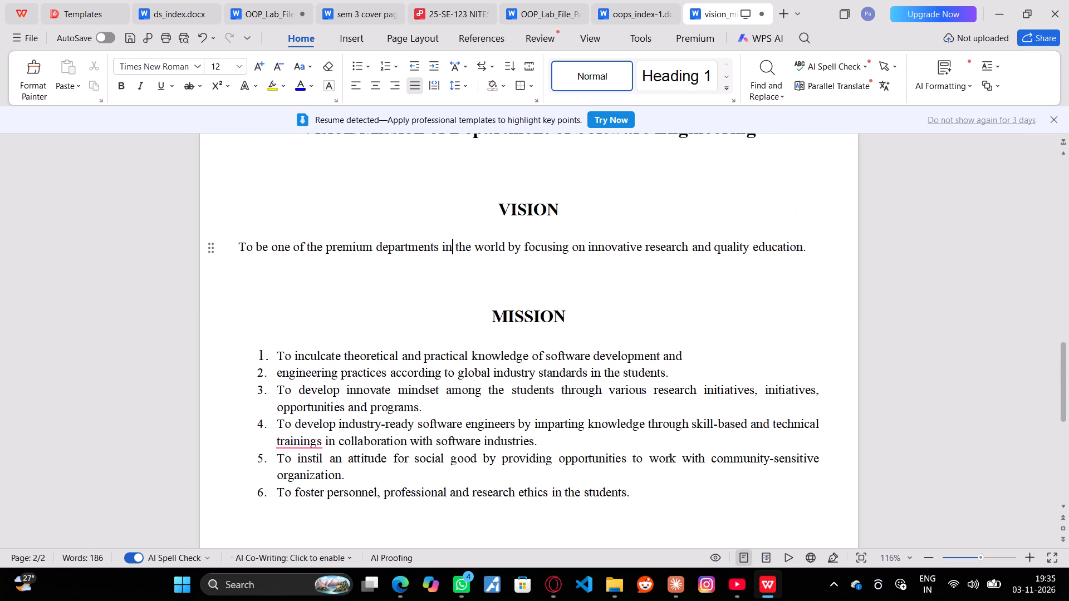
{"action": "double_click", "coordinate": [450, 241]}
{"action": "double_click", "coordinate": [450, 241]}
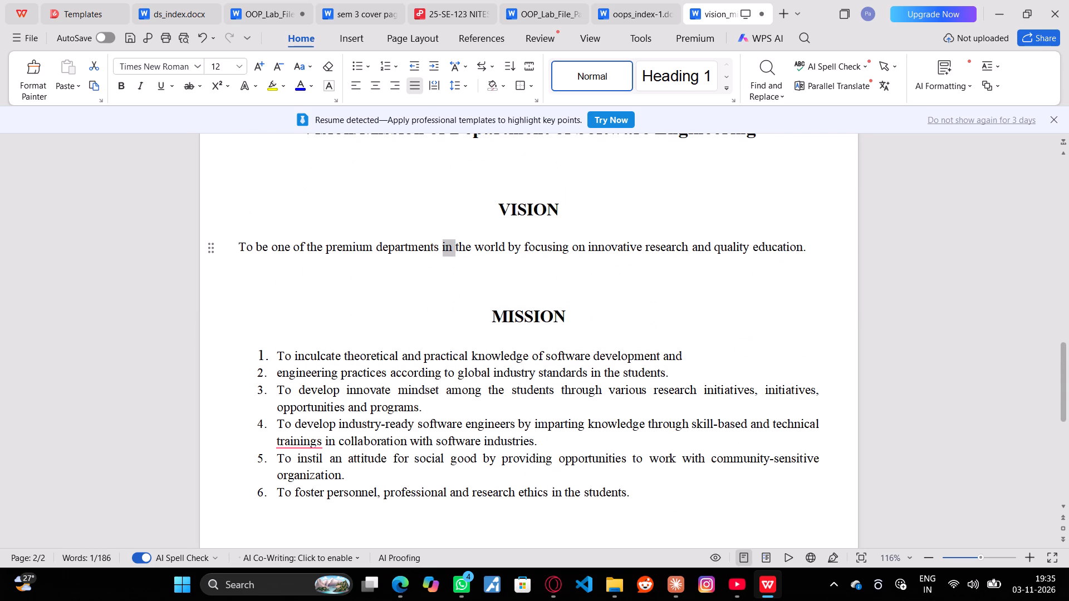
{"action": "double_click", "coordinate": [450, 241]}
{"action": "double_click", "coordinate": [450, 241]}
{"action": "left_click", "coordinate": [450, 241]}
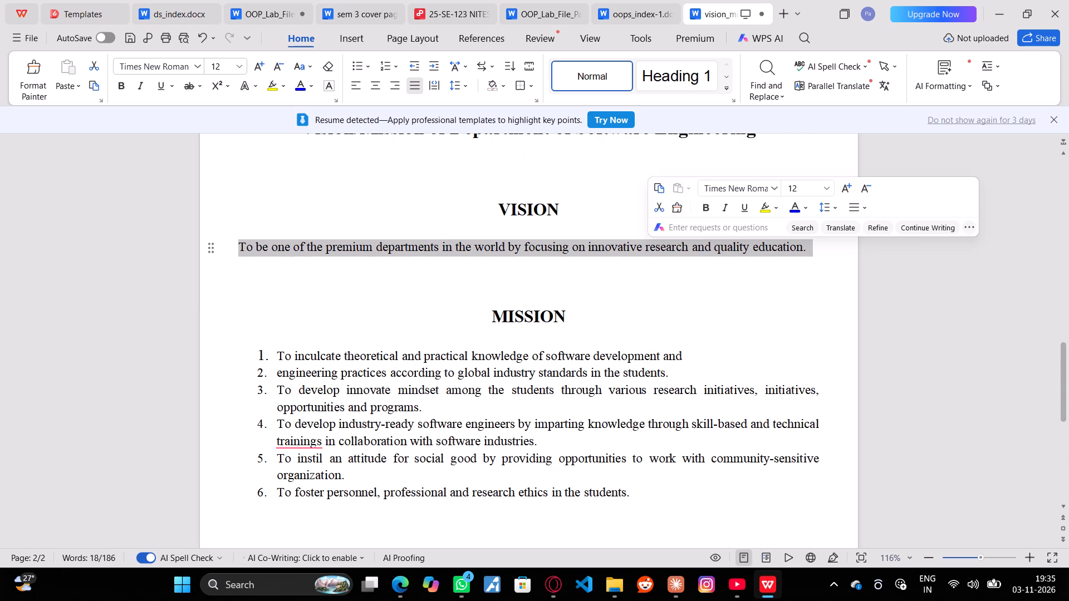
{"action": "left_click", "coordinate": [381, 83]}
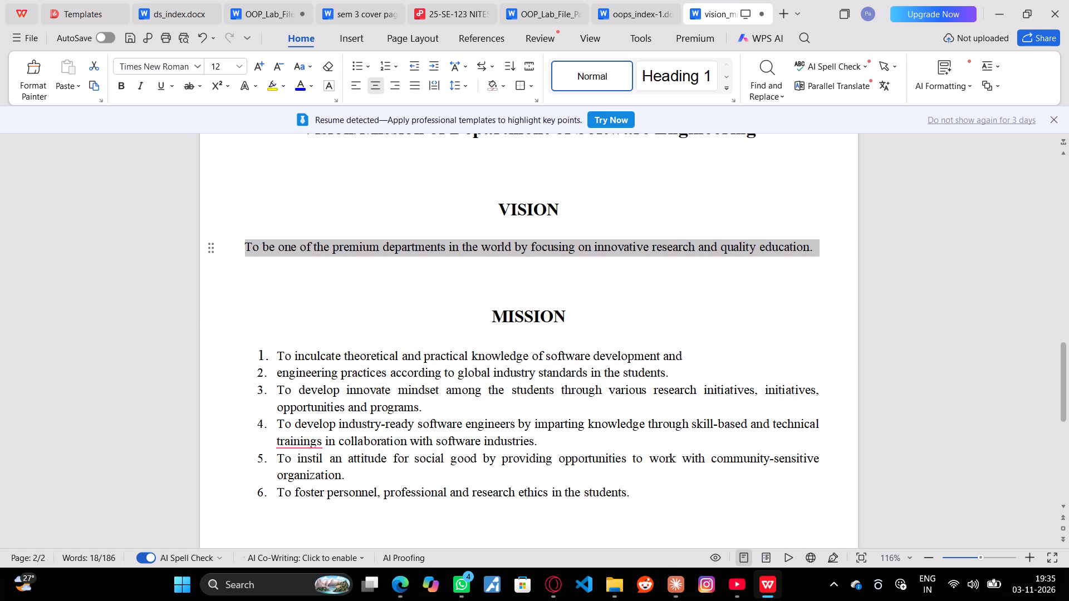
{"action": "left_click", "coordinate": [671, 322]}
Save the vision and mission document as the Word document vision_mission.docx in the Downloads folder.
{"action": "scroll", "coordinate": [671, 322], "scroll_direction": "down", "scroll_amount": 3}
{"action": "scroll", "coordinate": [671, 322], "scroll_direction": "up", "scroll_amount": 6}
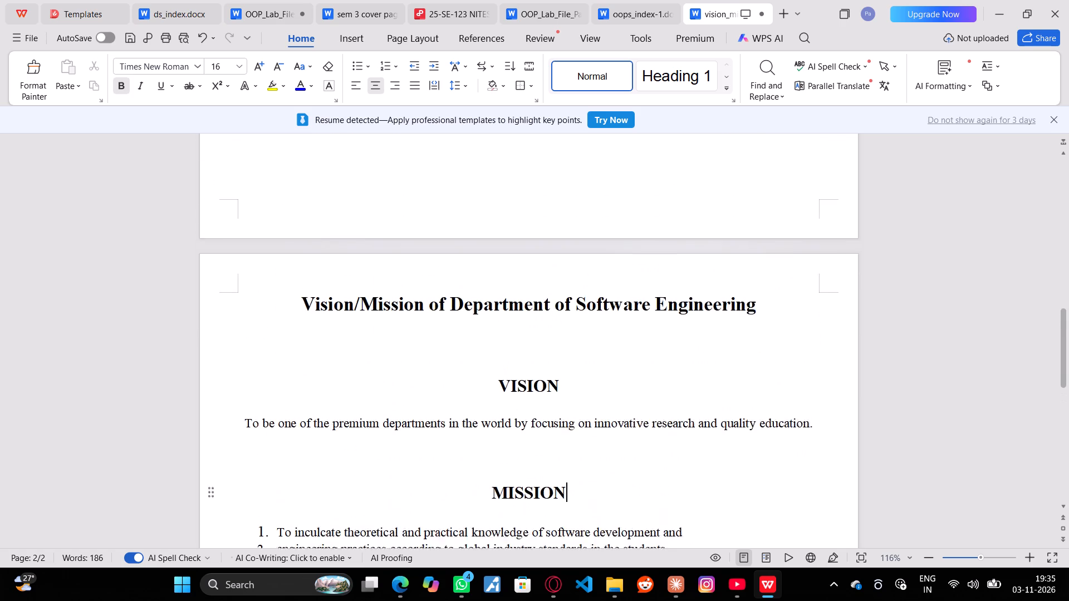
{"action": "scroll", "coordinate": [671, 322], "scroll_direction": "up", "scroll_amount": 6}
{"action": "scroll", "coordinate": [671, 322], "scroll_direction": "down", "scroll_amount": 13}
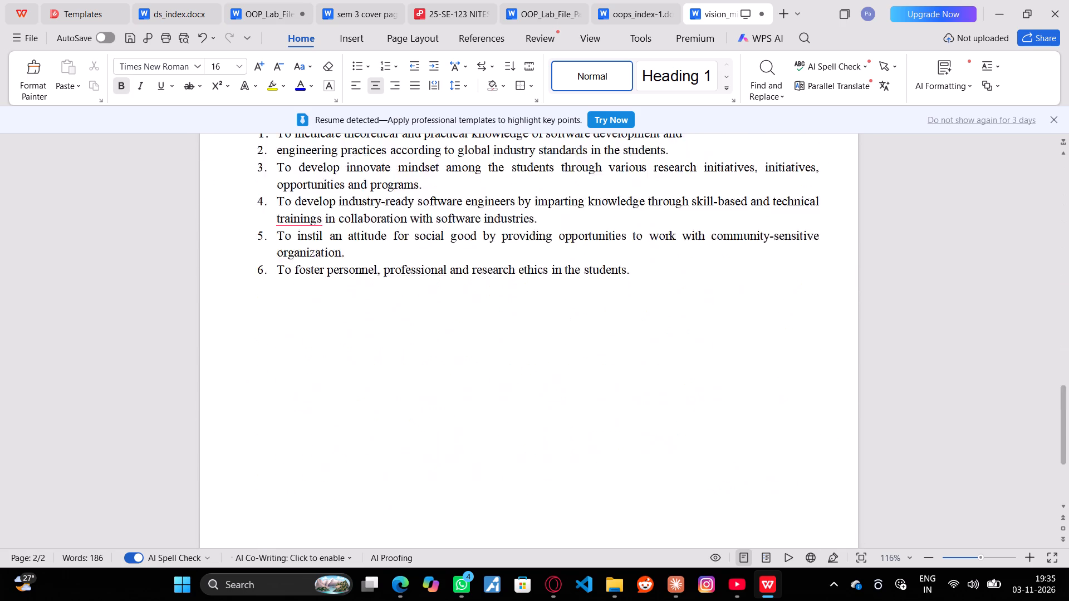
{"action": "left_click", "coordinate": [29, 40]}
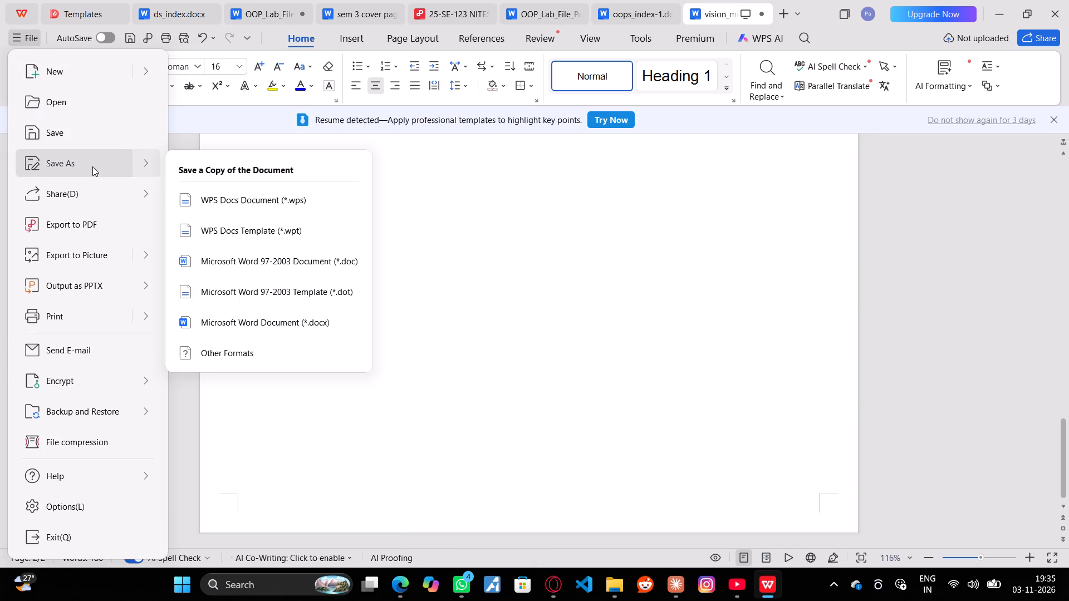
{"action": "left_click", "coordinate": [92, 166]}
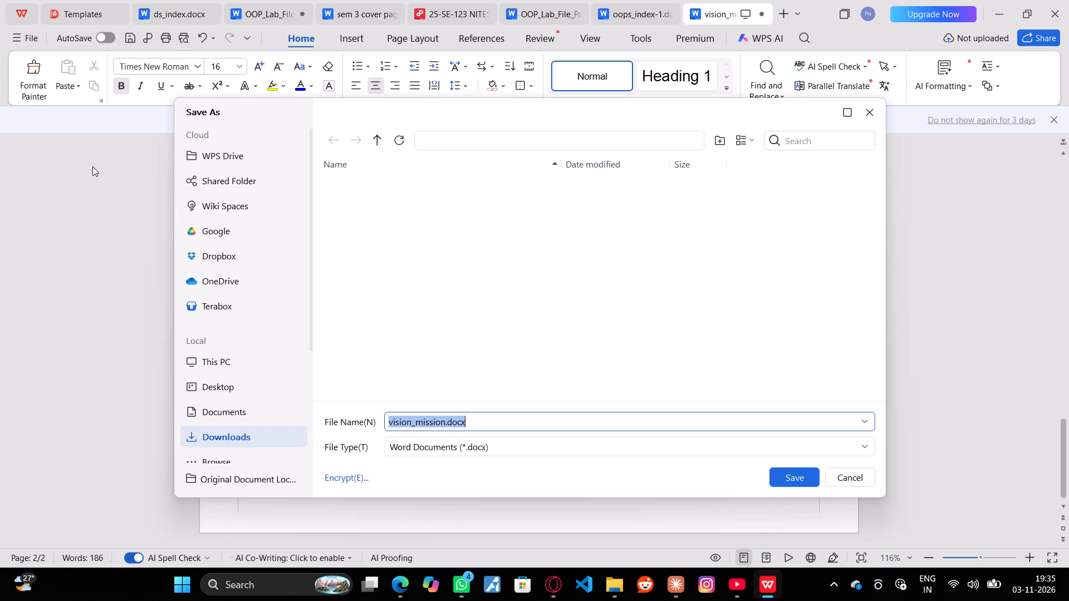
{"action": "left_click", "coordinate": [788, 471]}
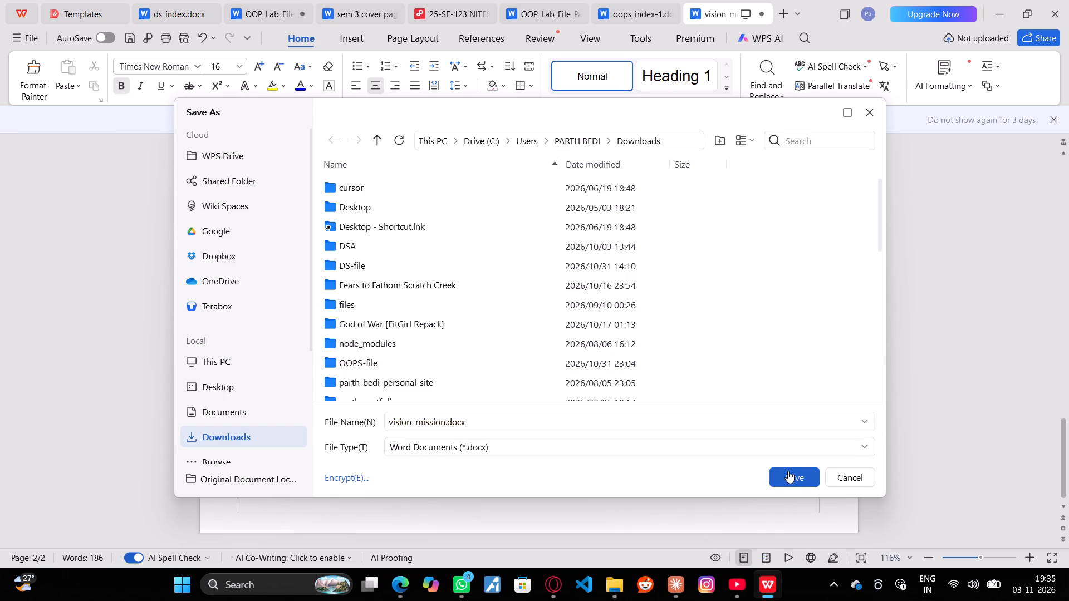
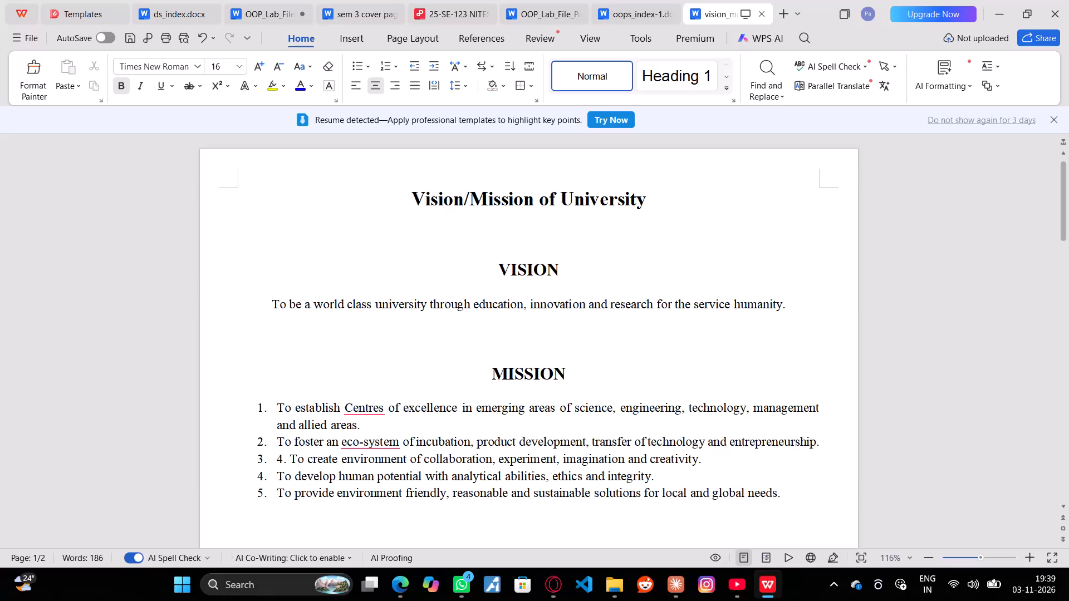
Switch from the vision and mission document to the Opera GX browser.
{"action": "left_click", "coordinate": [564, 592]}
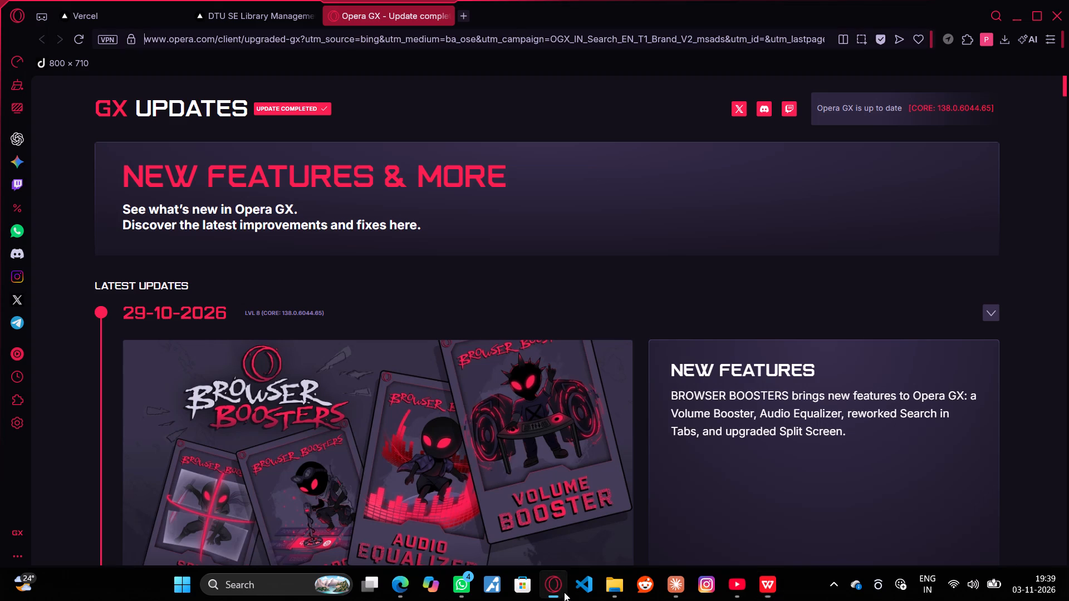